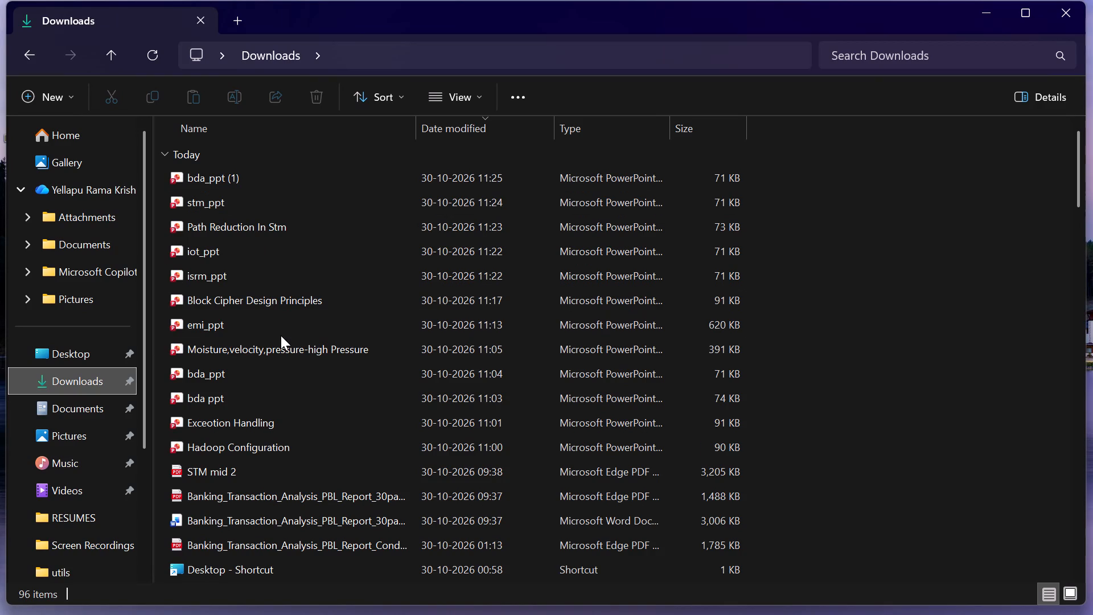
# Open the Banking_Transaction_Analysis_PBL_Report_30pa... Word document from the Downloads folder.
pyautogui.scroll(-2, 281, 335)
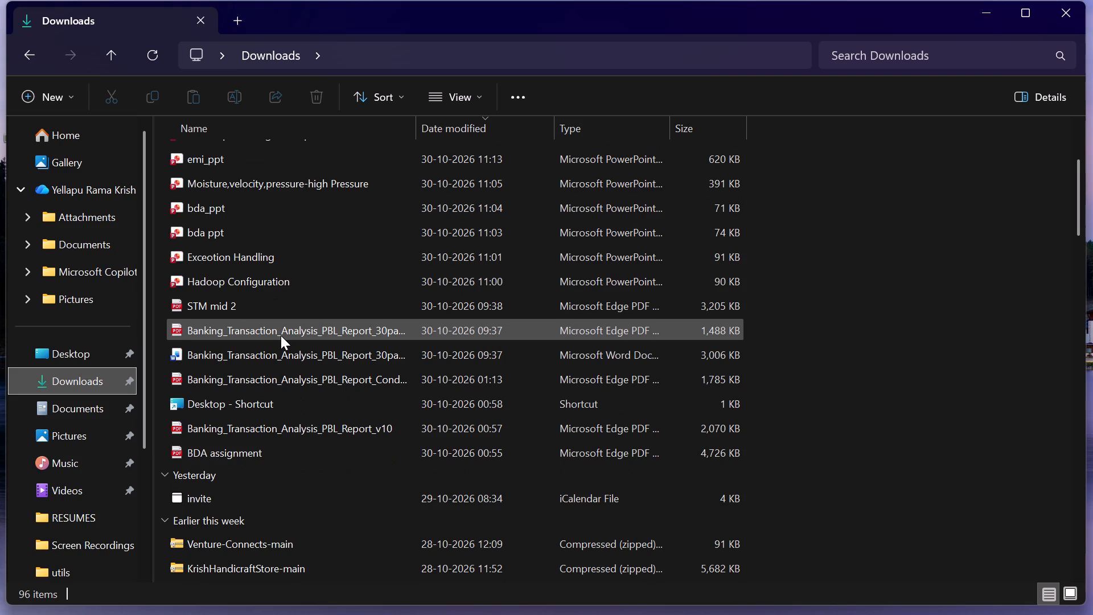
pyautogui.scroll(4, 281, 335)
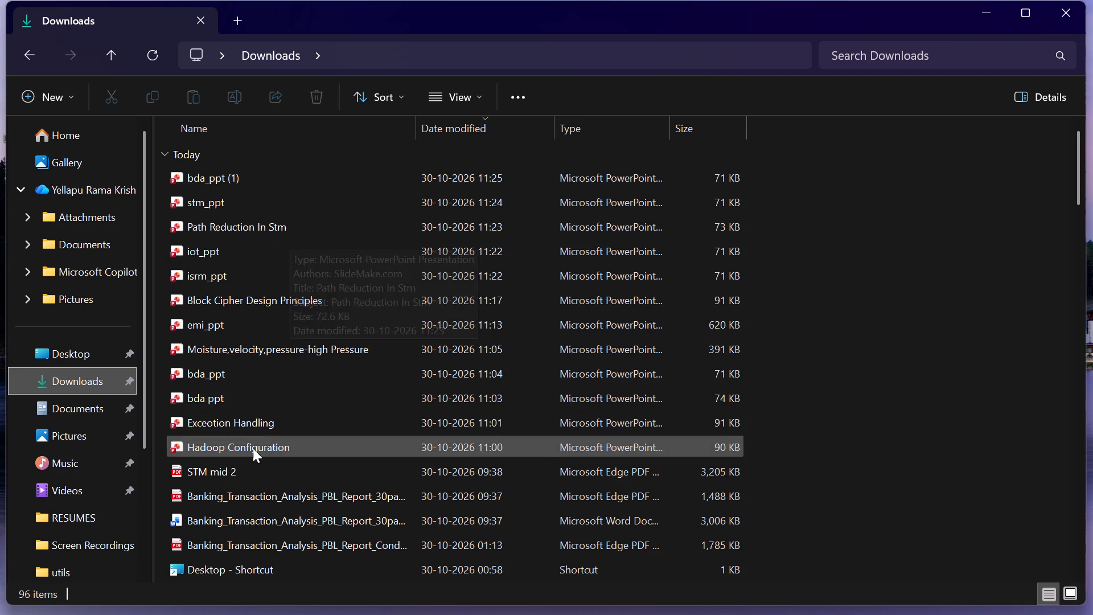
pyautogui.click(250, 512)
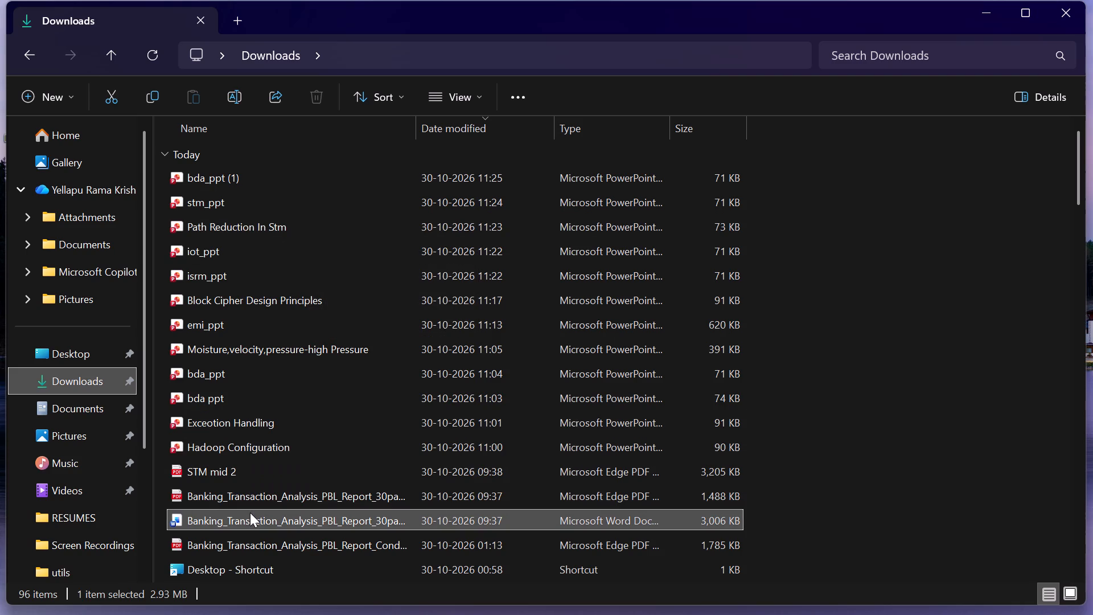
pyautogui.doubleClick(250, 512)
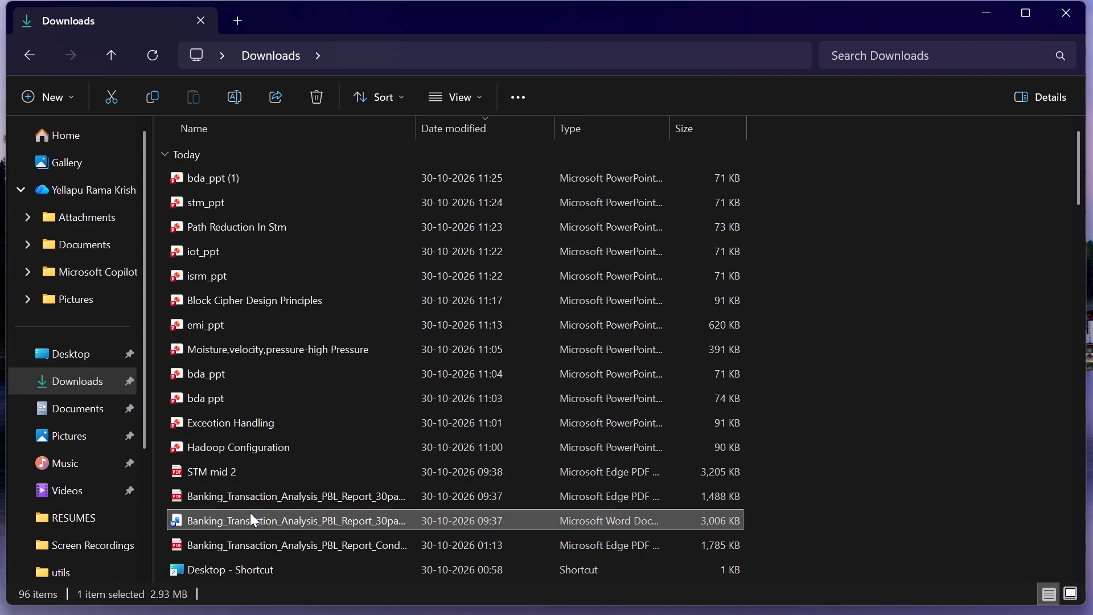
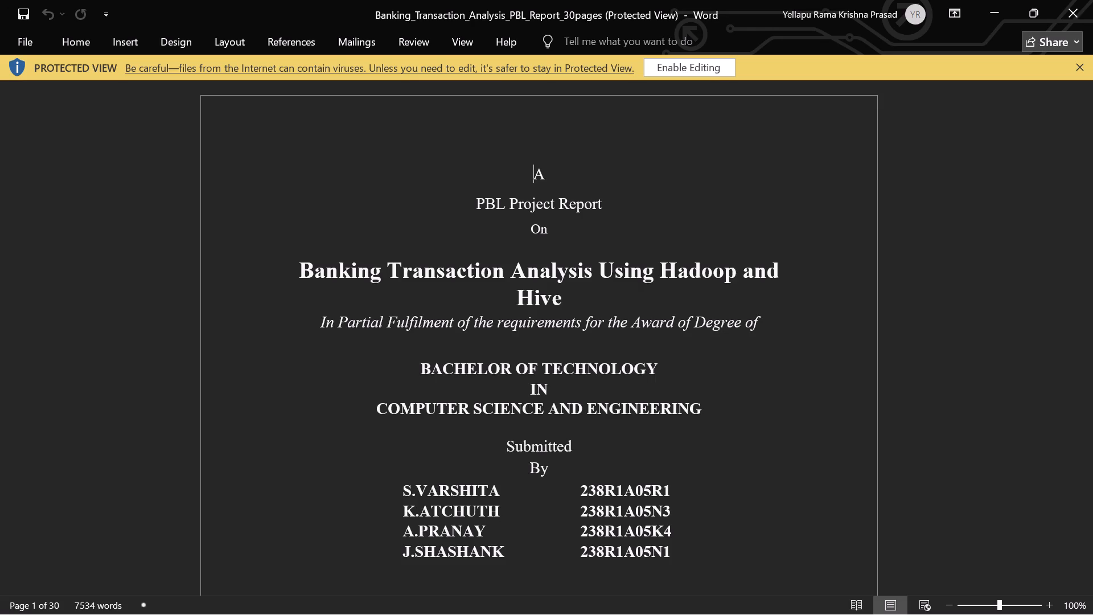
# Enable editing of the protected report document.
pyautogui.scroll(-1, 250, 512)
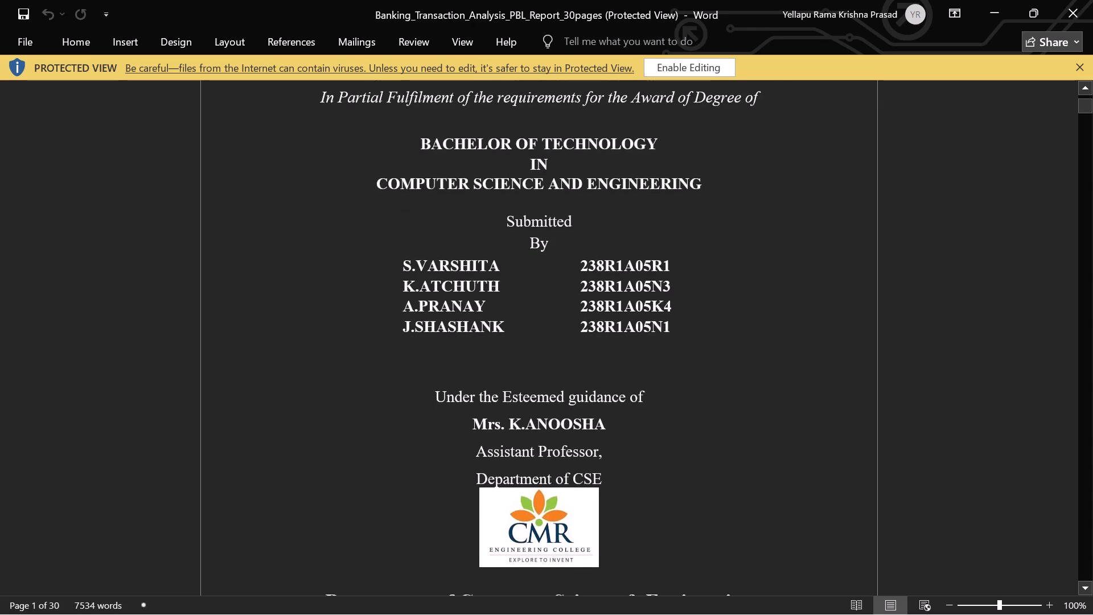
pyautogui.click(693, 60)
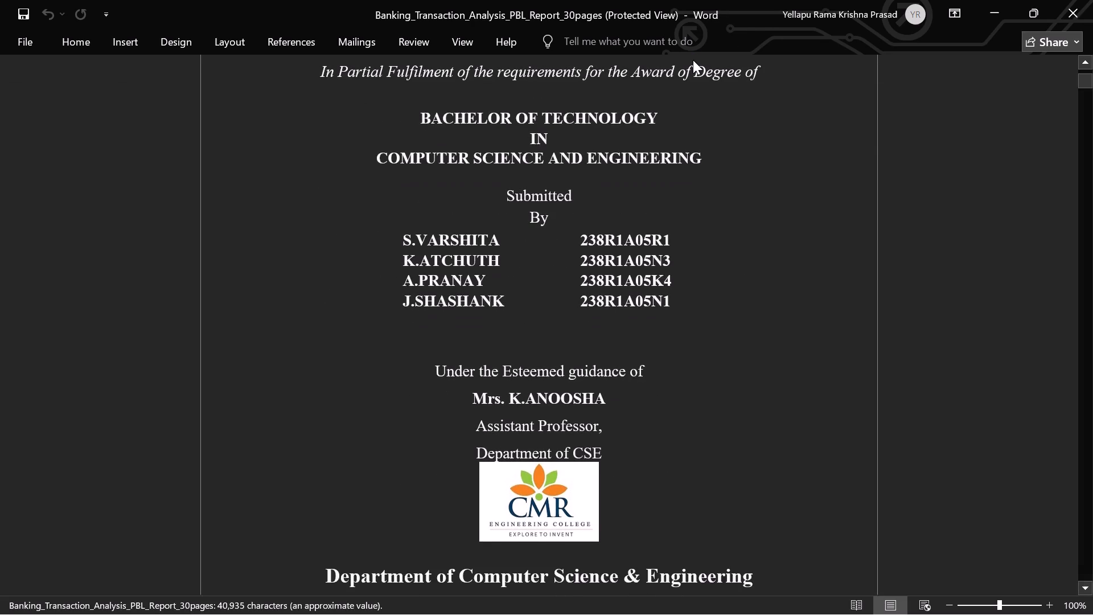
# Delete the last two characters of the first listed student's roll number on the cover page.
pyautogui.scroll(-1, 601, 289)
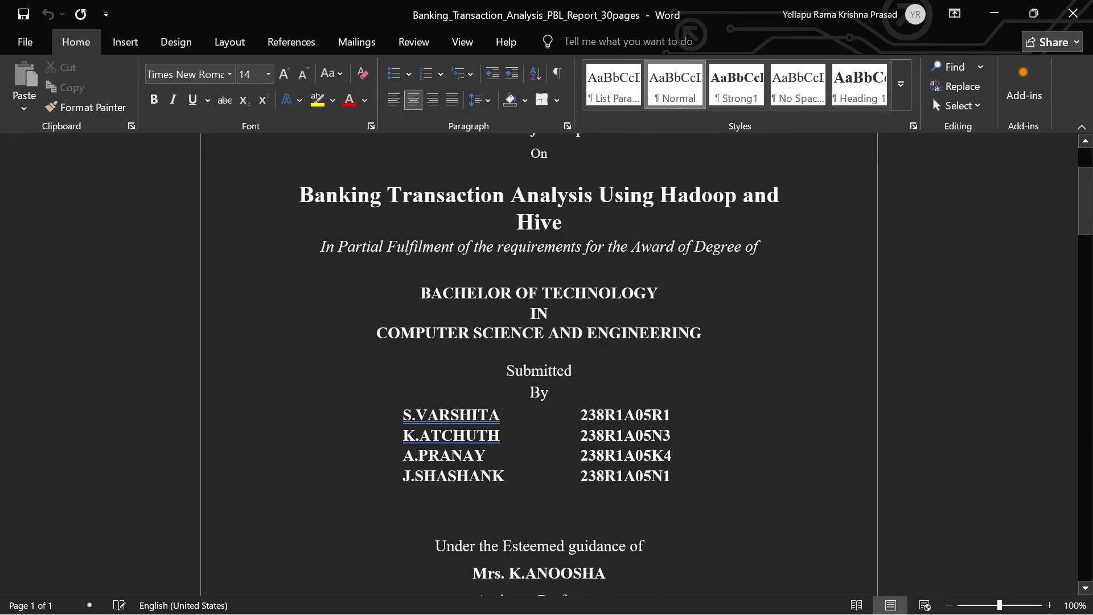
pyautogui.scroll(-1, 601, 289)
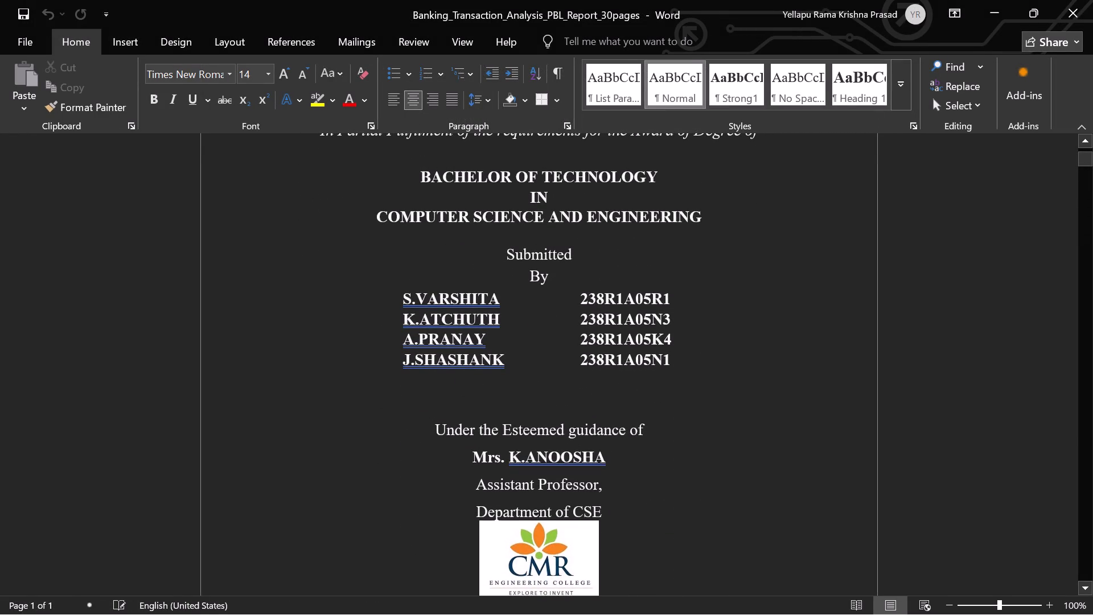
pyautogui.click(670, 296)
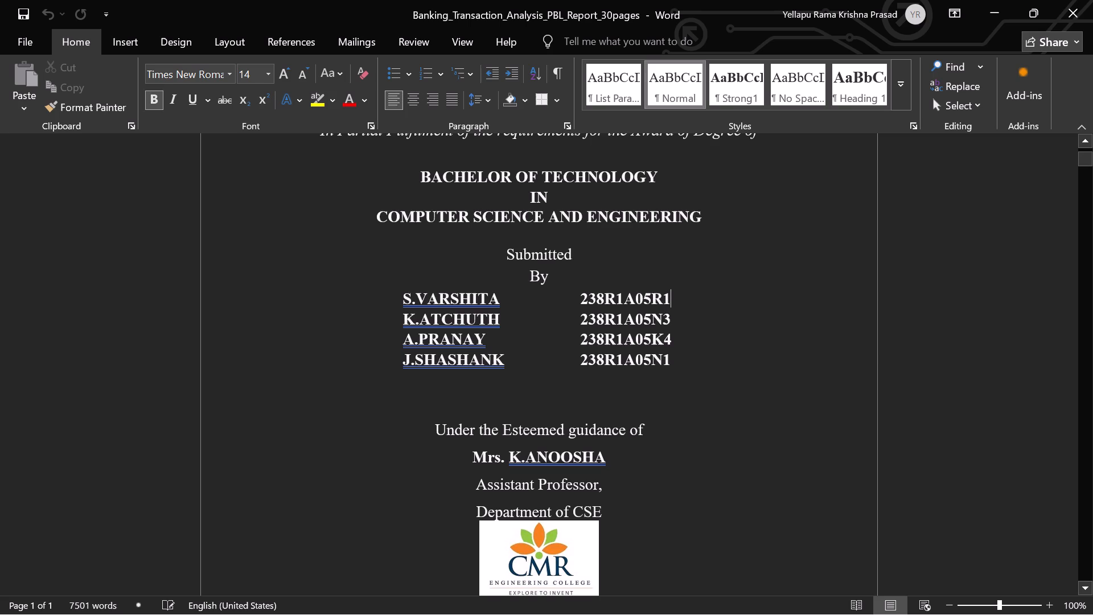
pyautogui.press('BackSpace')
pyautogui.press('BackSpace')
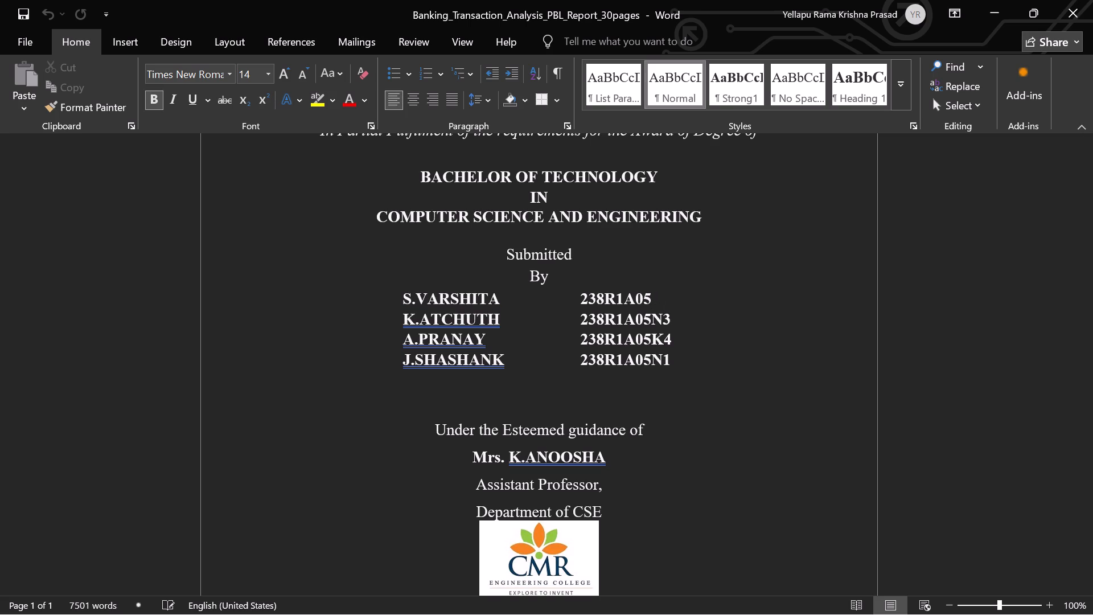
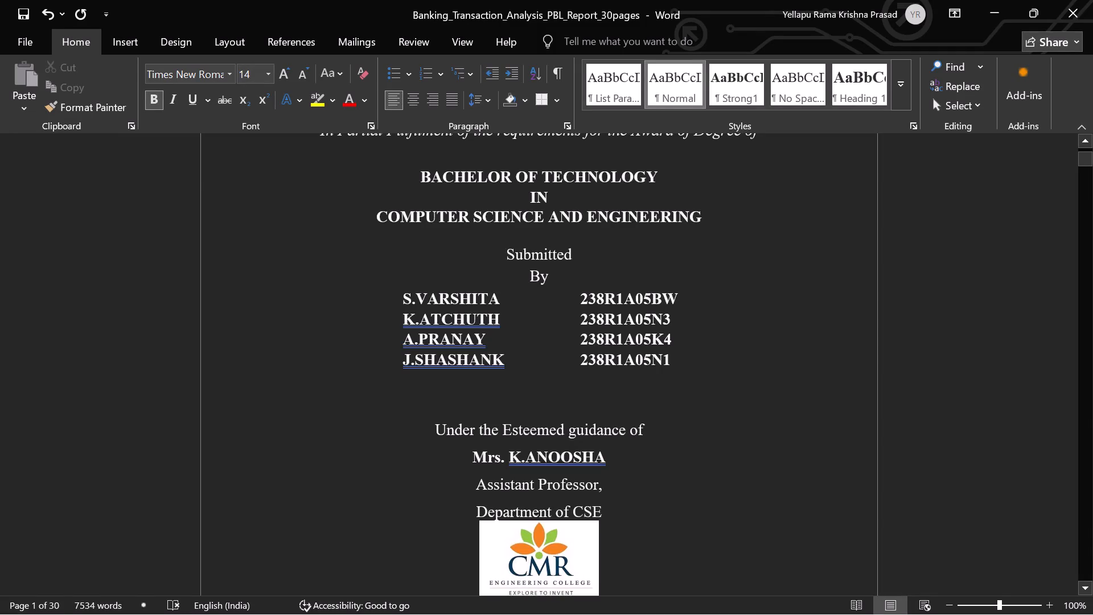
# Replace the last two characters of the second listed student's roll number on the cover page with the new capitalised ending.
pyautogui.click(676, 320)
pyautogui.press('BackSpace')
pyautogui.press('BackSpace')
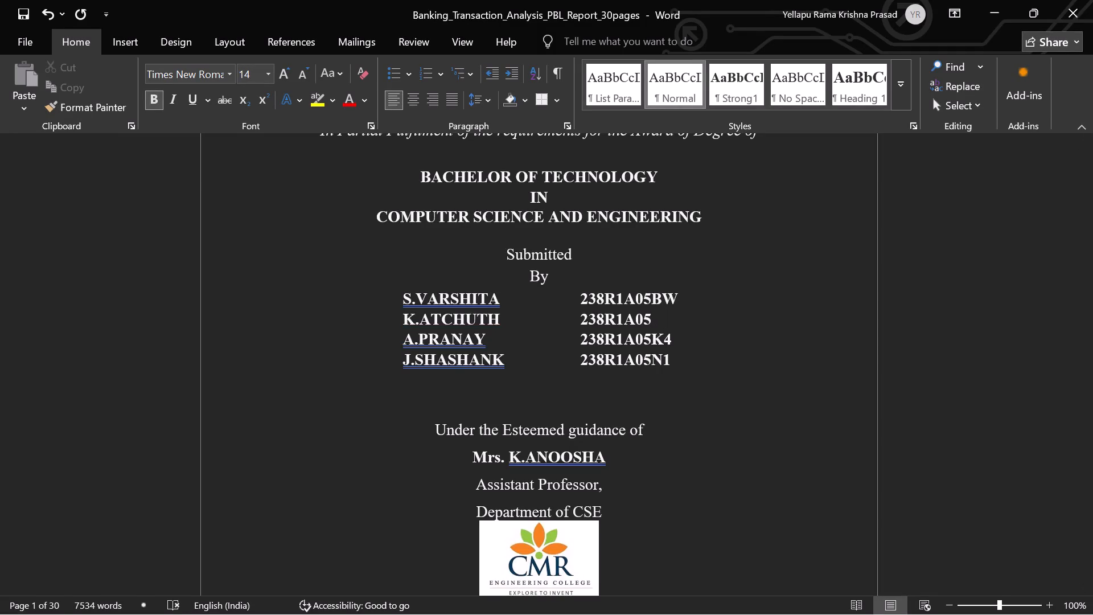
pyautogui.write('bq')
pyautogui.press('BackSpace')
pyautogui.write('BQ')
# Replace the last two characters of the third listed student's roll number with the new capitalised ending.
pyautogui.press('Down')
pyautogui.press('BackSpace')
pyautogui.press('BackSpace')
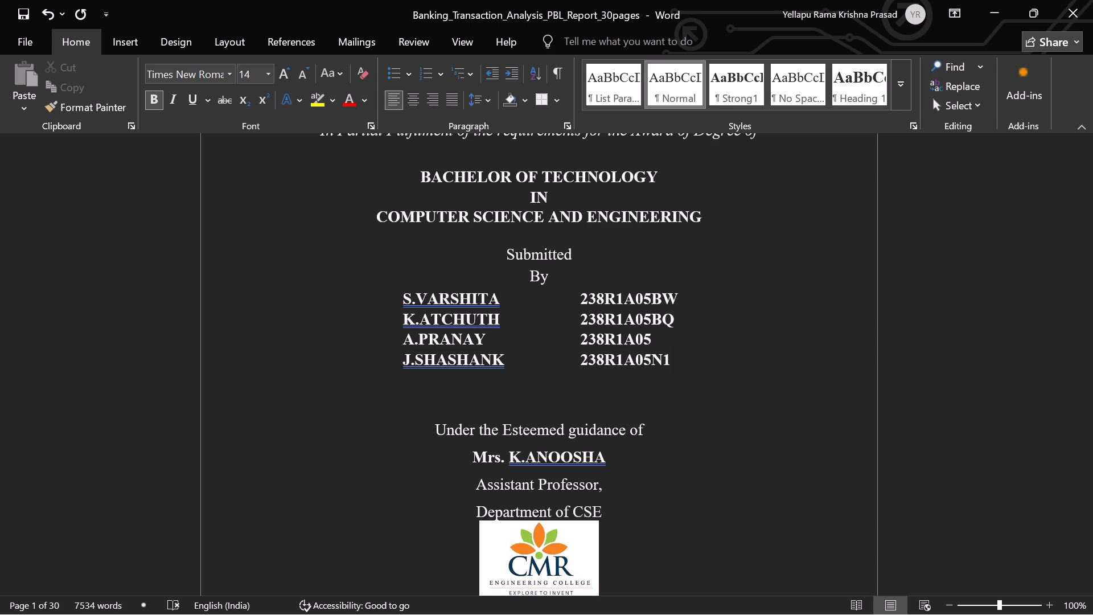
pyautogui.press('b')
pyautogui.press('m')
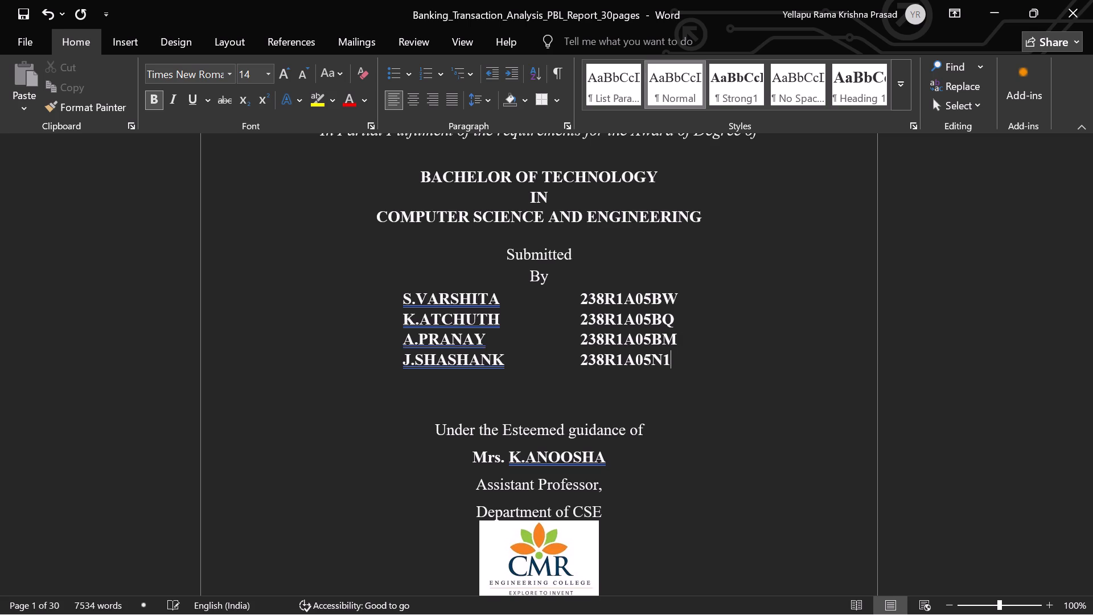
# Replace the last two characters of the fourth listed student's roll number with the new capitalised ending.
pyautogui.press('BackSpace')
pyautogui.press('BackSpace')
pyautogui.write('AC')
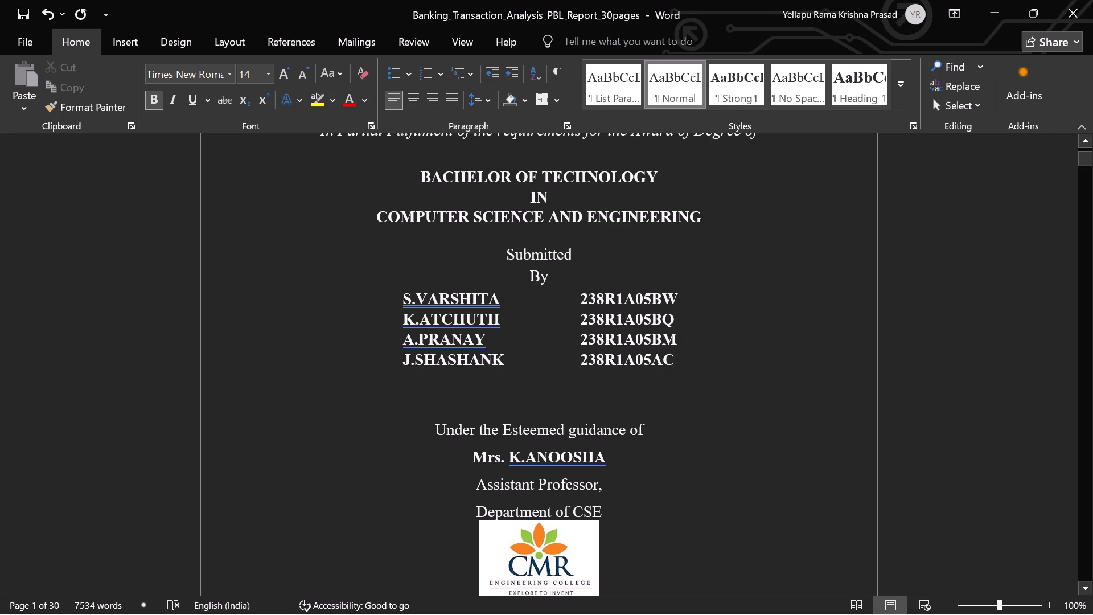
# Replace the first listed student's name on the cover page with the new student's initial and name, capitalising only each word's first letter.
pyautogui.click(500, 300)
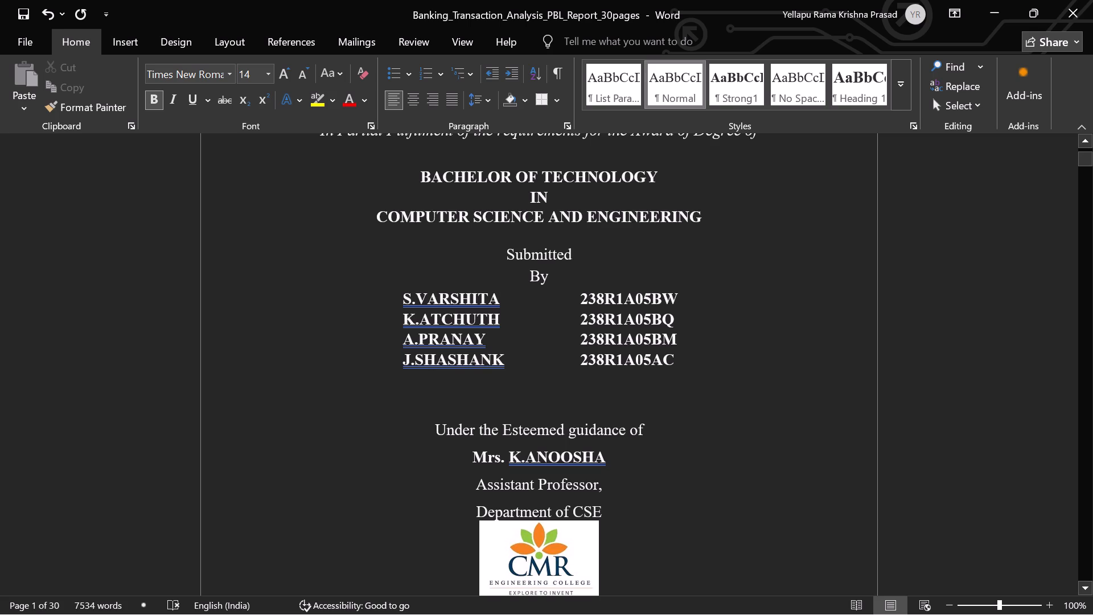
pyautogui.press('BackSpace')
pyautogui.press('BackSpace')
pyautogui.press('BackSpace')
pyautogui.press('BackSpace')
pyautogui.press('BackSpace')
pyautogui.press('BackSpace')
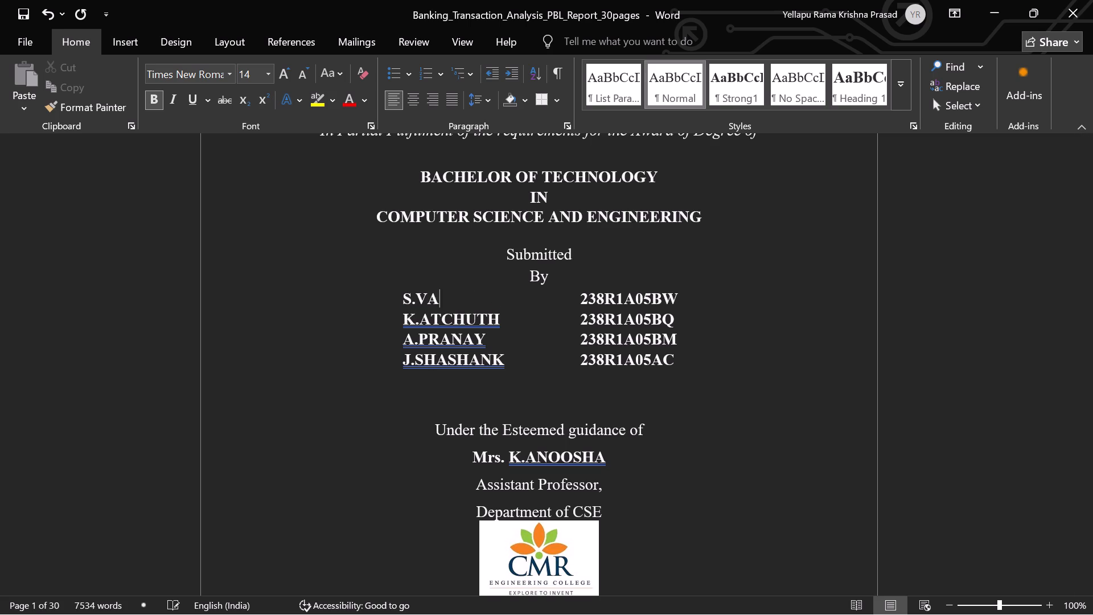
pyautogui.press('BackSpace')
pyautogui.press('BackSpace')
pyautogui.press('BackSpace')
pyautogui.press('BackSpace')
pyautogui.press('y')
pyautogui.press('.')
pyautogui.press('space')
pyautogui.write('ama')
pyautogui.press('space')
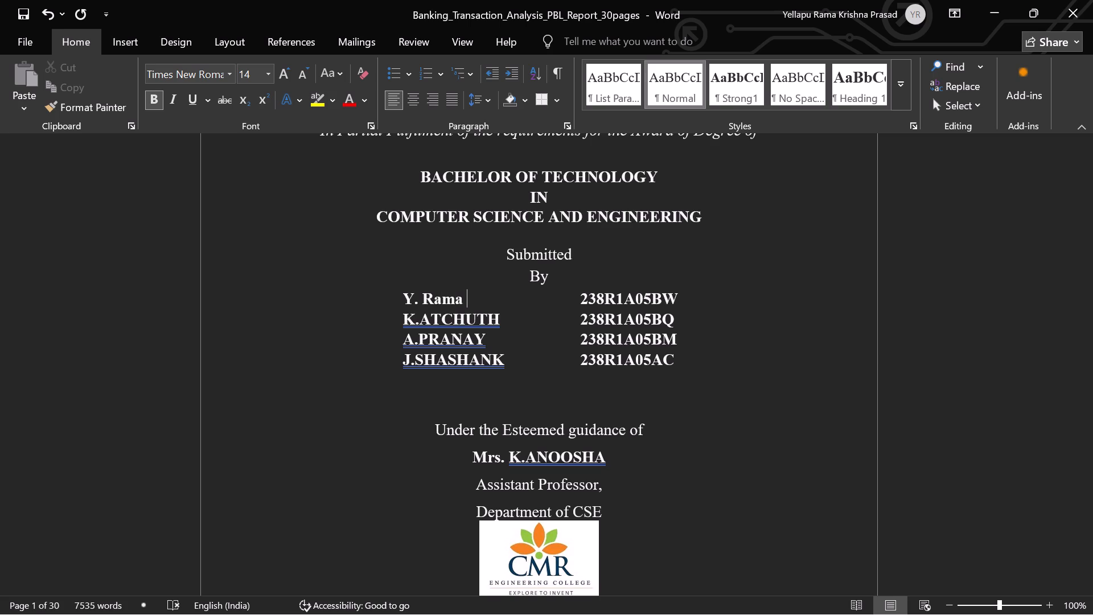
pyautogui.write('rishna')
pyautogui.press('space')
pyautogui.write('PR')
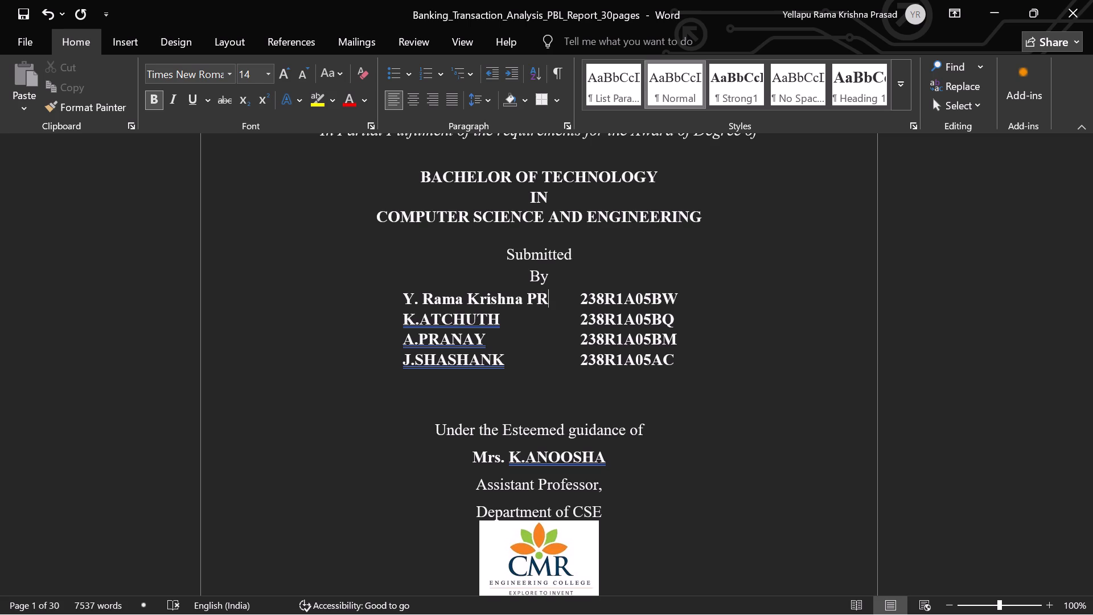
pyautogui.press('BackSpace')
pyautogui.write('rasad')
# Rewrite the first listed student's name after the initial entirely in capital letters.
pyautogui.click(501, 319)
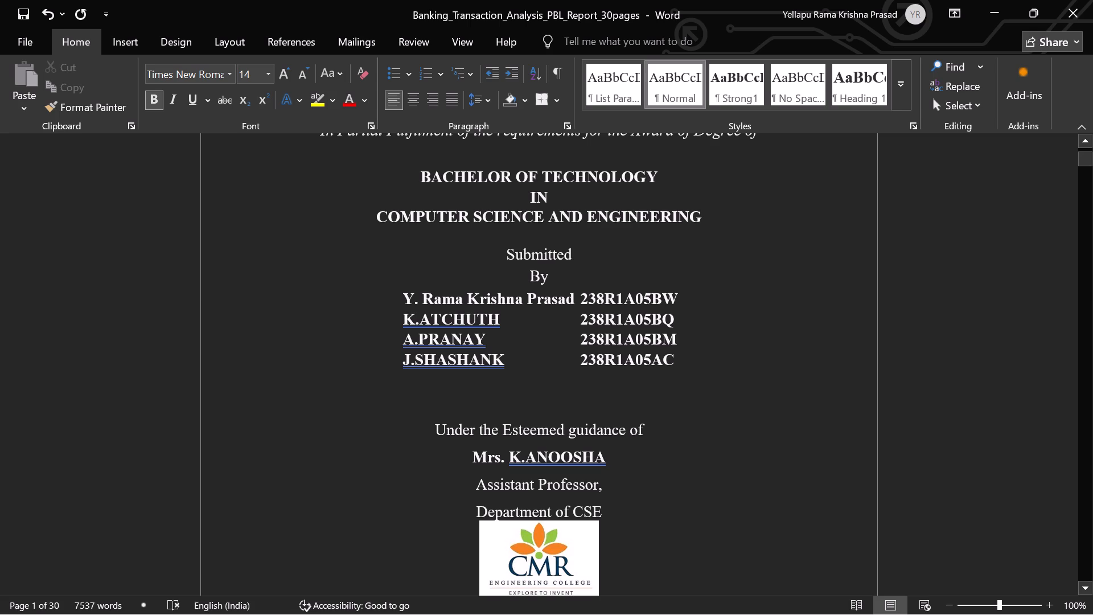
pyautogui.click(574, 299)
pyautogui.press('BackSpace')
pyautogui.press('BackSpace')
pyautogui.press('BackSpace')
pyautogui.press('BackSpace')
pyautogui.press('BackSpace')
pyautogui.press('BackSpace')
pyautogui.press('BackSpace')
pyautogui.press('BackSpace')
pyautogui.press('BackSpace')
pyautogui.press('BackSpace')
pyautogui.press('BackSpace')
pyautogui.press('BackSpace')
pyautogui.press('BackSpace')
pyautogui.press('BackSpace')
pyautogui.press('BackSpace')
pyautogui.press('BackSpace')
pyautogui.press('BackSpace')
pyautogui.press('BackSpace')
pyautogui.press('BackSpace')
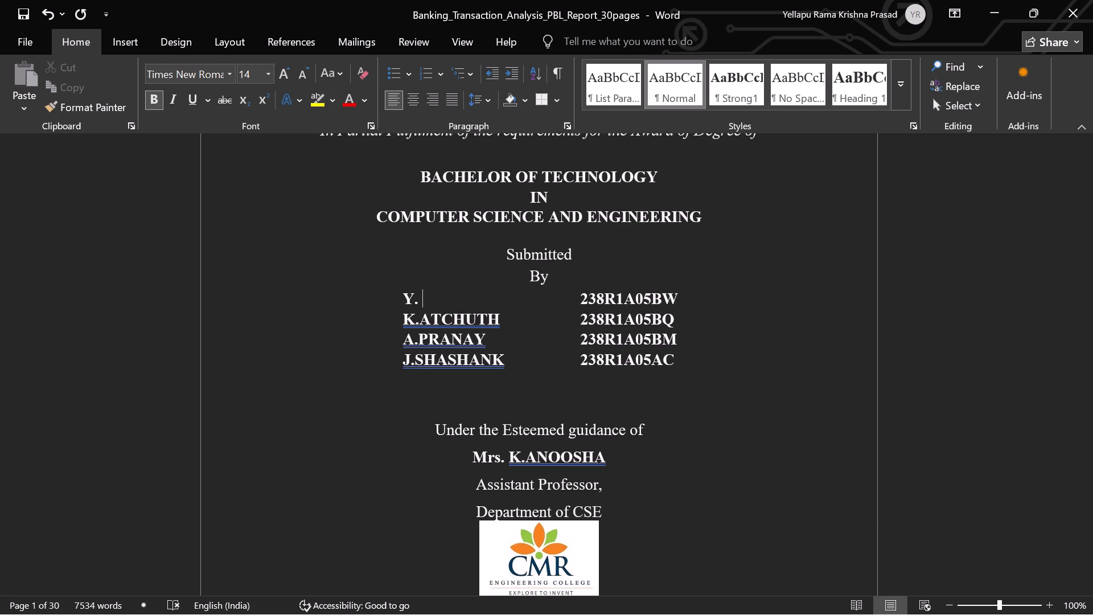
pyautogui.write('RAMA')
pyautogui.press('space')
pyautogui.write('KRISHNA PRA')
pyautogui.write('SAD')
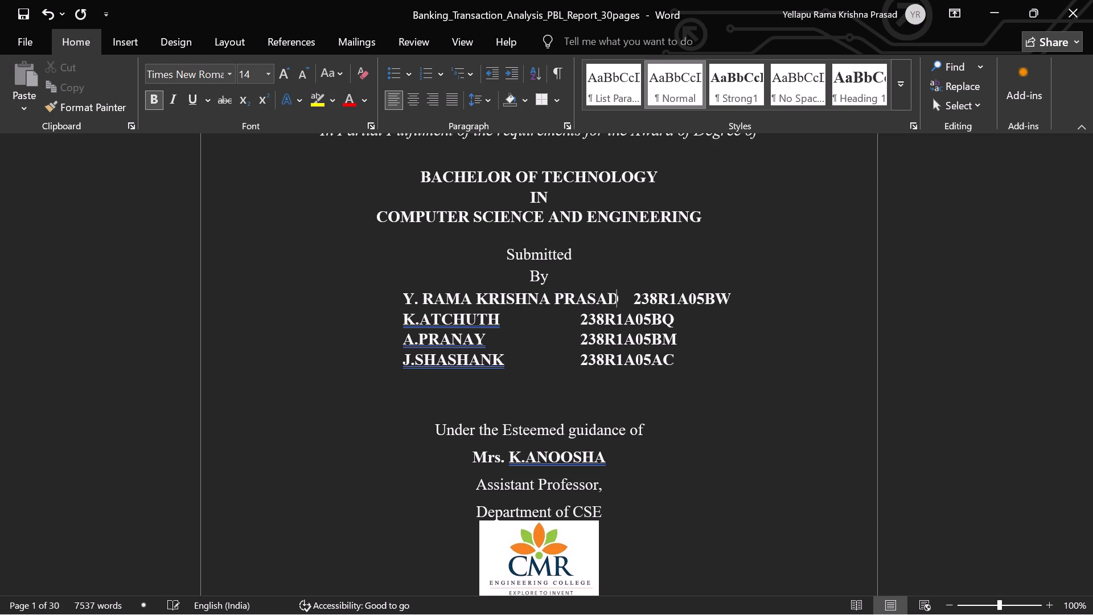
# Replace the second listed student's name on the cover page with the new student's initial and name in capital letters.
pyautogui.click(506, 315)
pyautogui.press('BackSpace')
pyautogui.press('BackSpace')
pyautogui.press('BackSpace')
pyautogui.press('BackSpace')
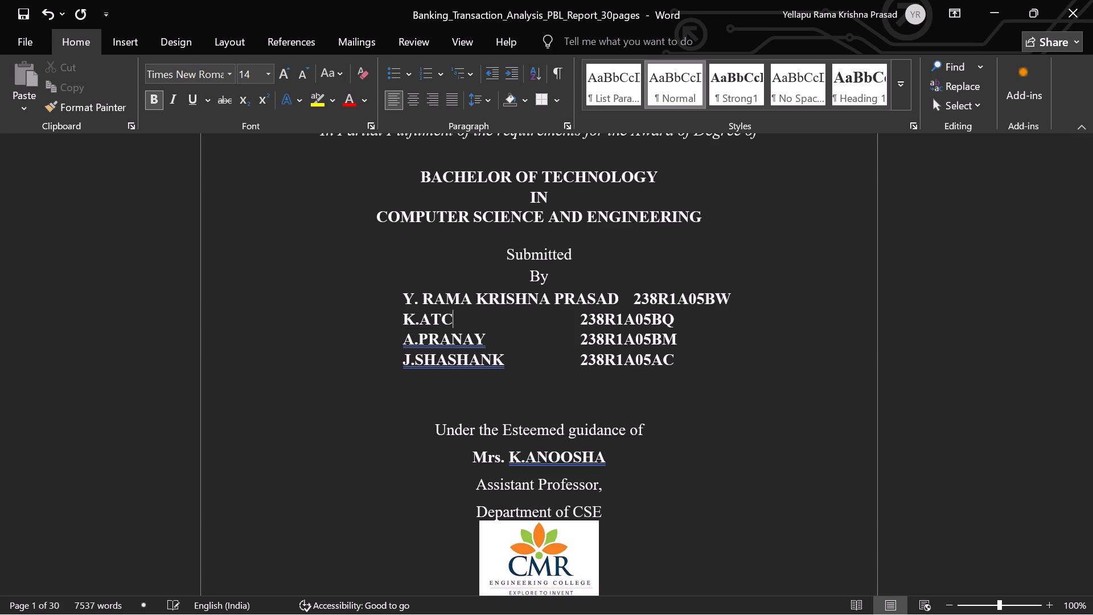
pyautogui.press('BackSpace')
pyautogui.press('BackSpace')
pyautogui.press('BackSpace')
pyautogui.press('BackSpace')
pyautogui.press('BackSpace')
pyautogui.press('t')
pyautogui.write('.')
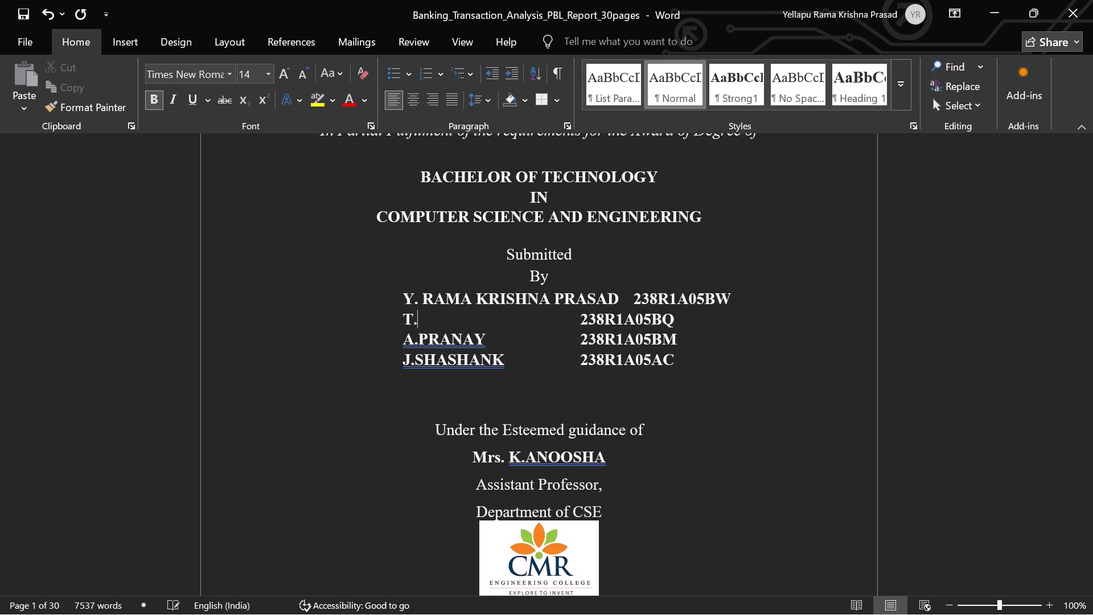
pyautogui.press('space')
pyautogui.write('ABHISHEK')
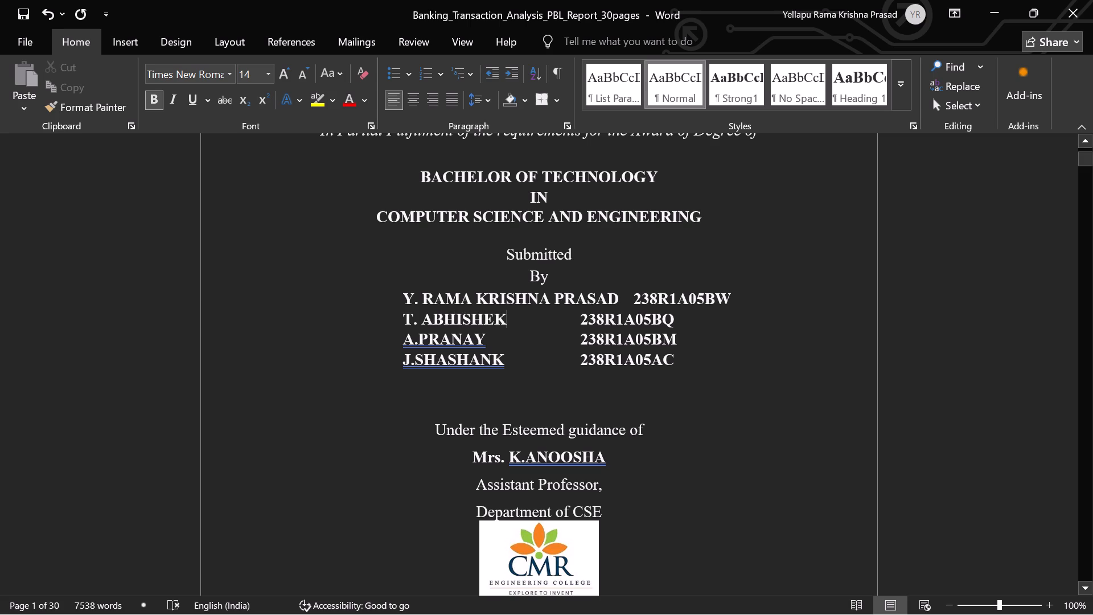
# Clear the third listed student's name on the cover page, keeping the roll number beside it.
pyautogui.click(490, 334)
pyautogui.press('BackSpace')
pyautogui.press('BackSpace')
pyautogui.press('BackSpace')
pyautogui.press('BackSpace')
pyautogui.press('BackSpace')
pyautogui.press('BackSpace')
pyautogui.press('BackSpace')
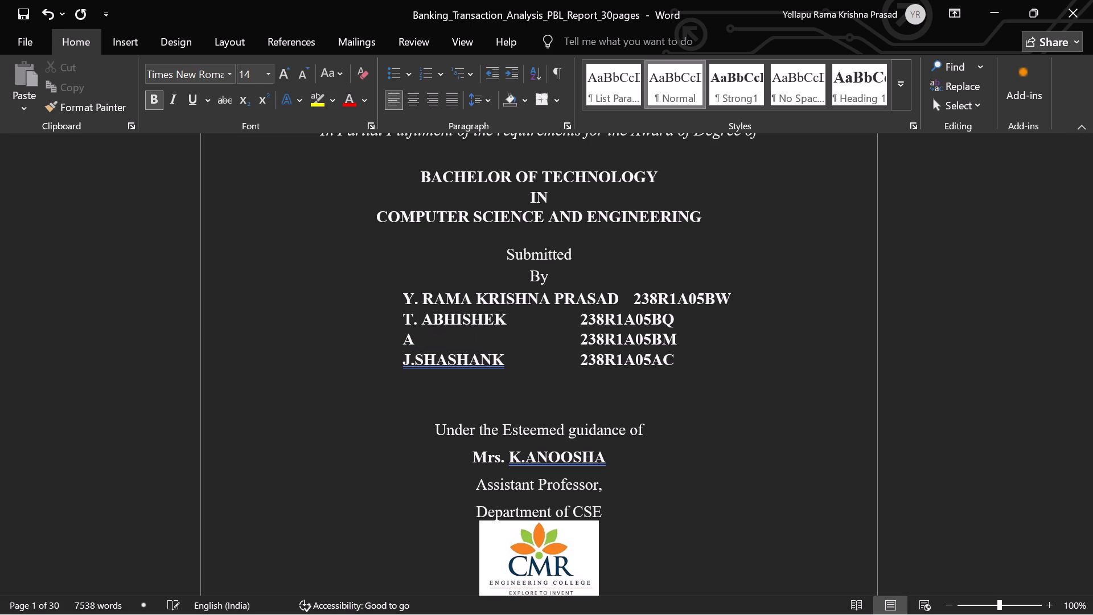
pyautogui.press('BackSpace')
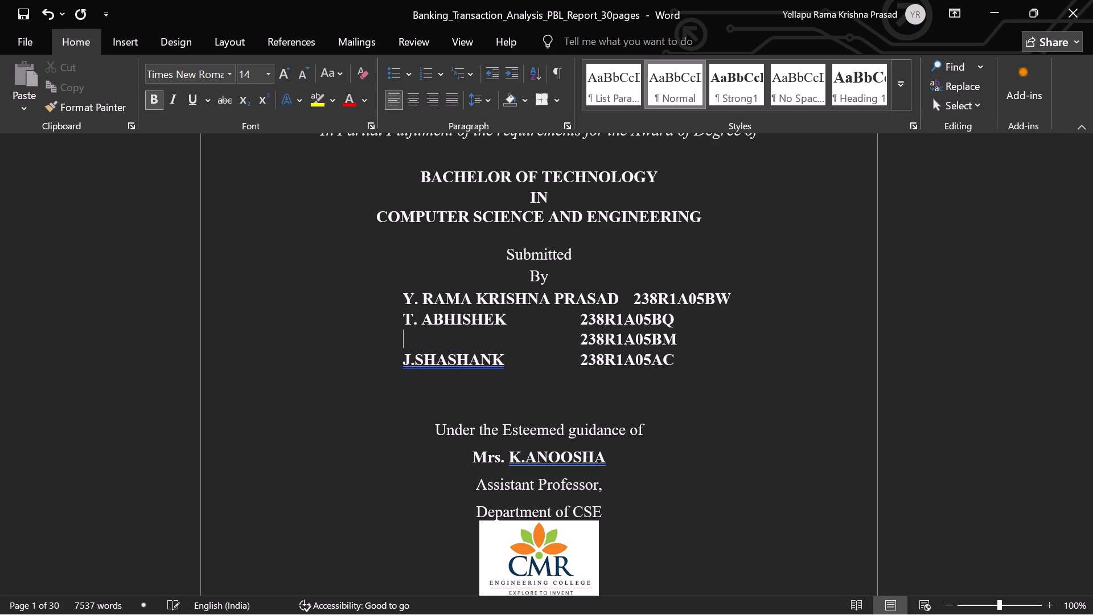
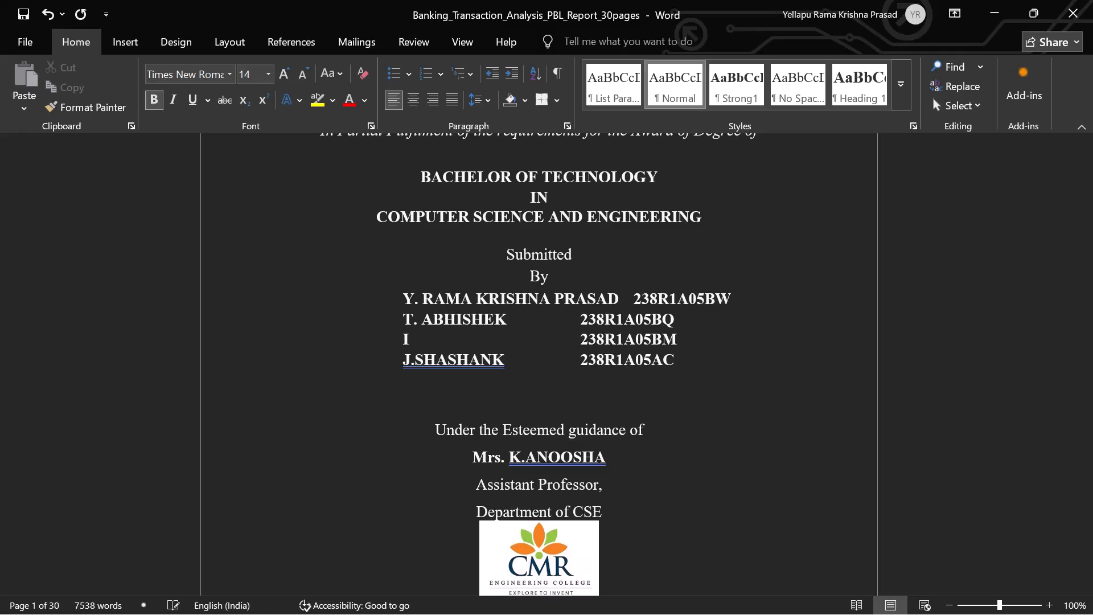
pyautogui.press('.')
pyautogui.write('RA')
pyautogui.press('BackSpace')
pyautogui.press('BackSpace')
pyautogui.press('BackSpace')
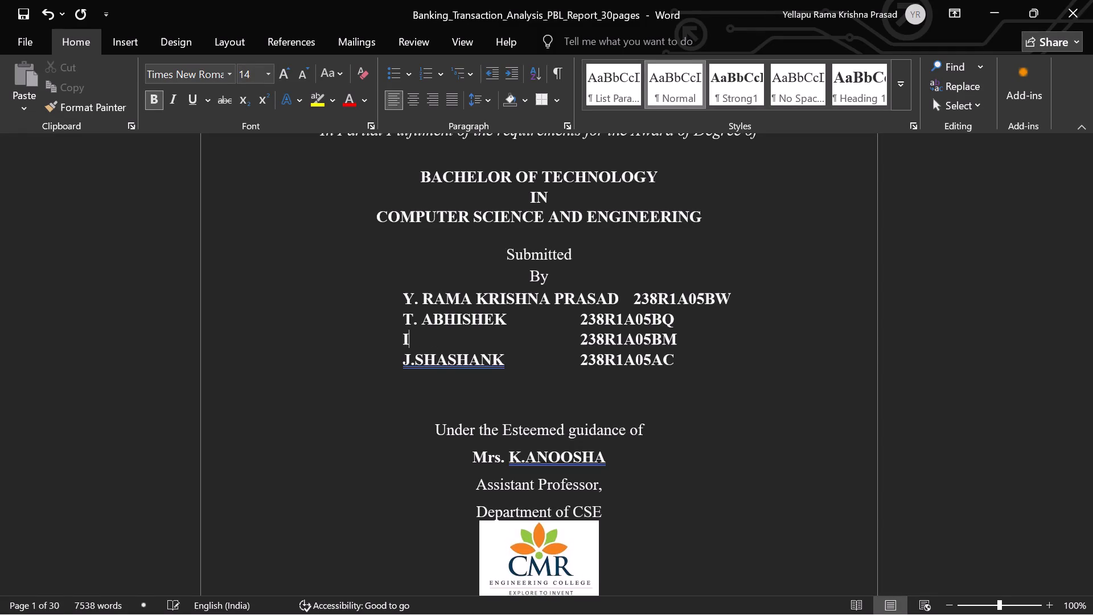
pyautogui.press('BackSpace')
# Enter the new third student's initial and name in capital letters beside the existing roll number on the cover page.
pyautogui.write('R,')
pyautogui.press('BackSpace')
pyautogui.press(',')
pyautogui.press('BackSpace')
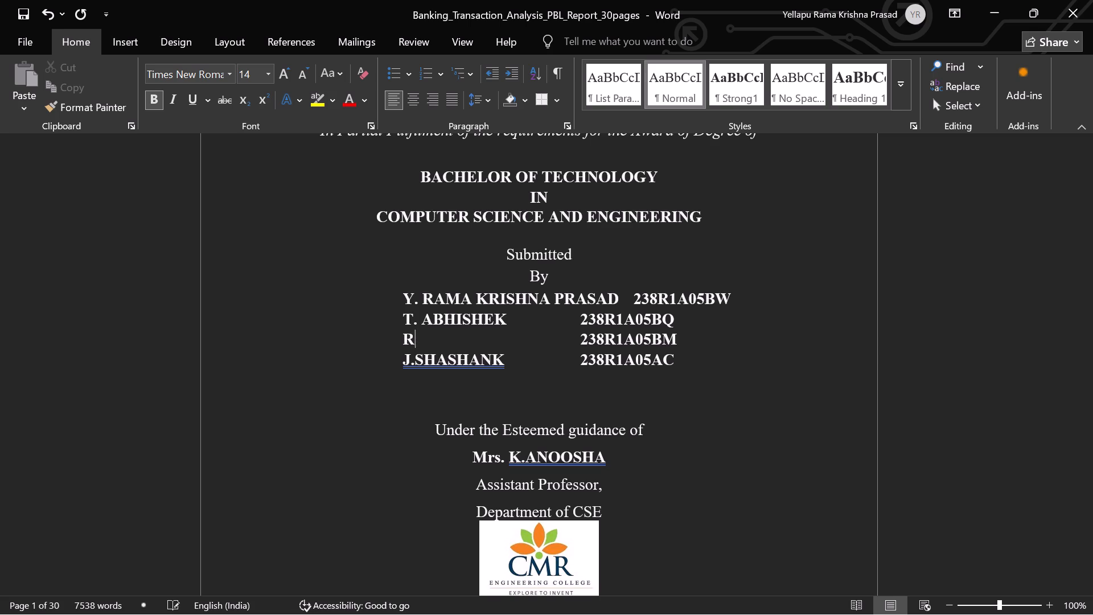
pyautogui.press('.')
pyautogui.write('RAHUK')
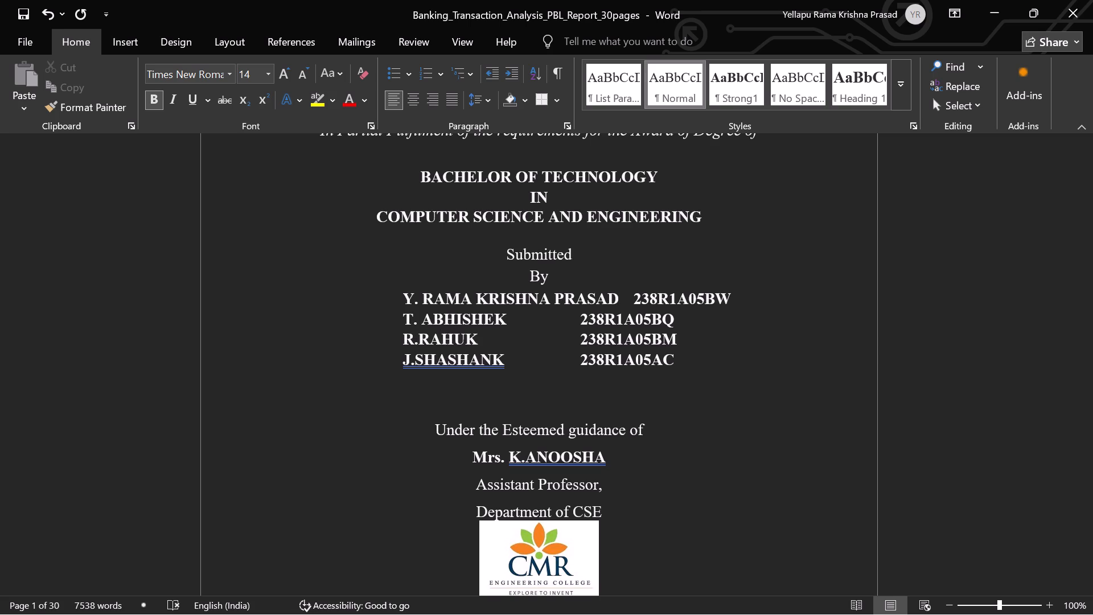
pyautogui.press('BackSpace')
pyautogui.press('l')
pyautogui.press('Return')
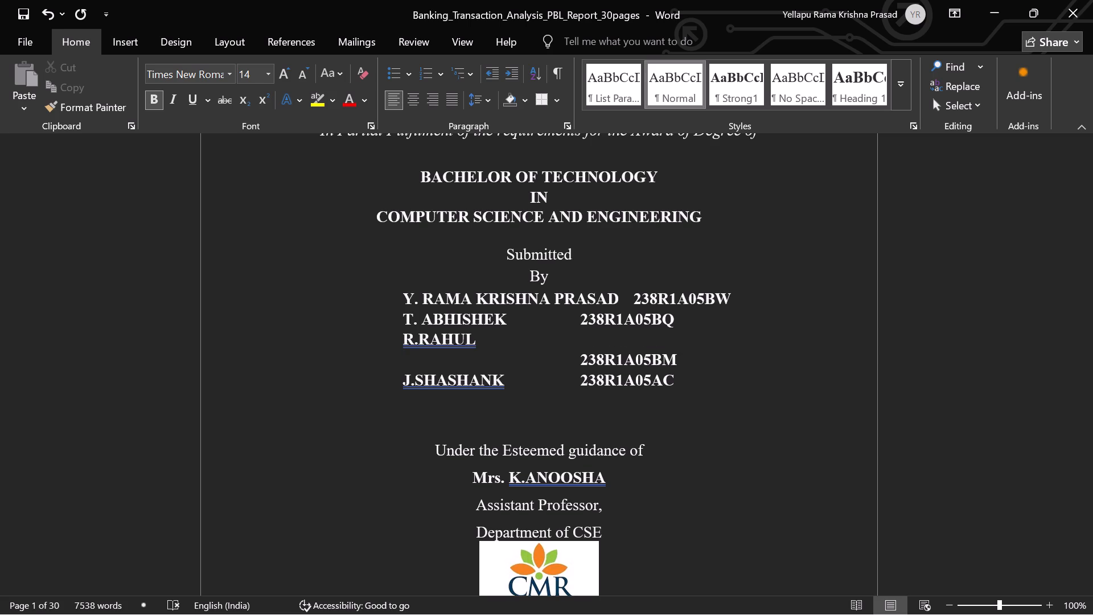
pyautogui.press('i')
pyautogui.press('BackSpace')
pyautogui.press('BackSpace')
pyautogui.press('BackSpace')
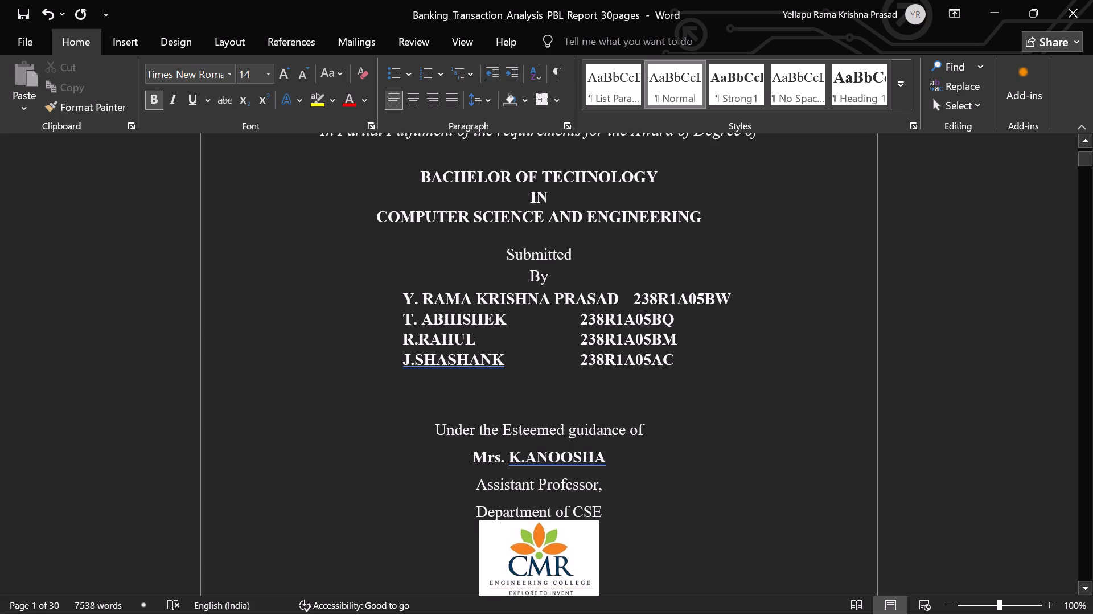
# Add a new line beneath the fourth student's row on the cover page and start it with the letter I.
pyautogui.click(408, 382)
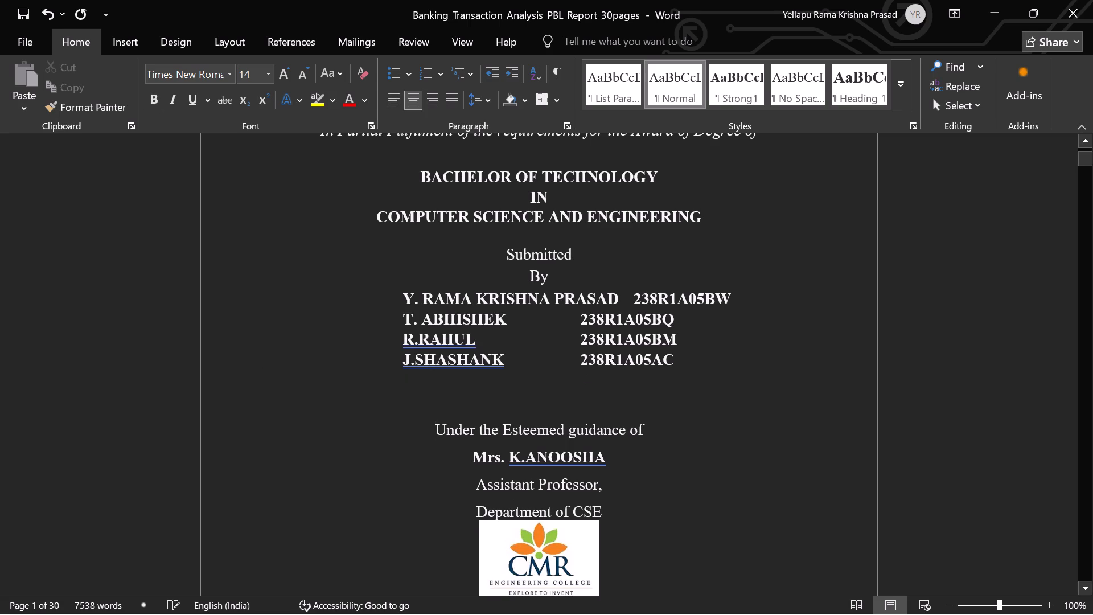
pyautogui.click(507, 360)
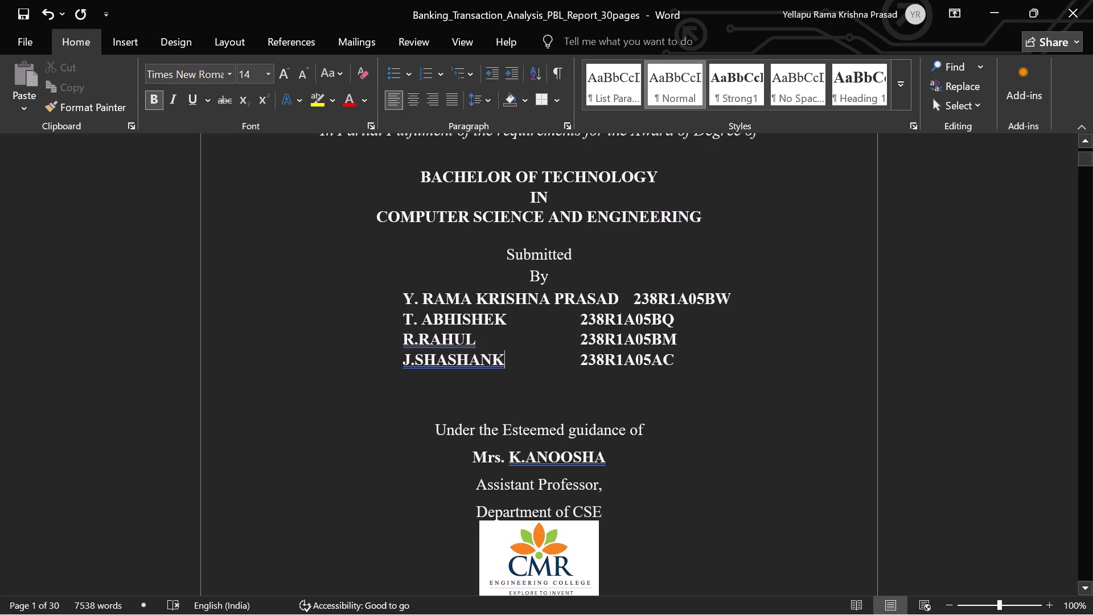
pyautogui.click(675, 359)
pyautogui.press('Return')
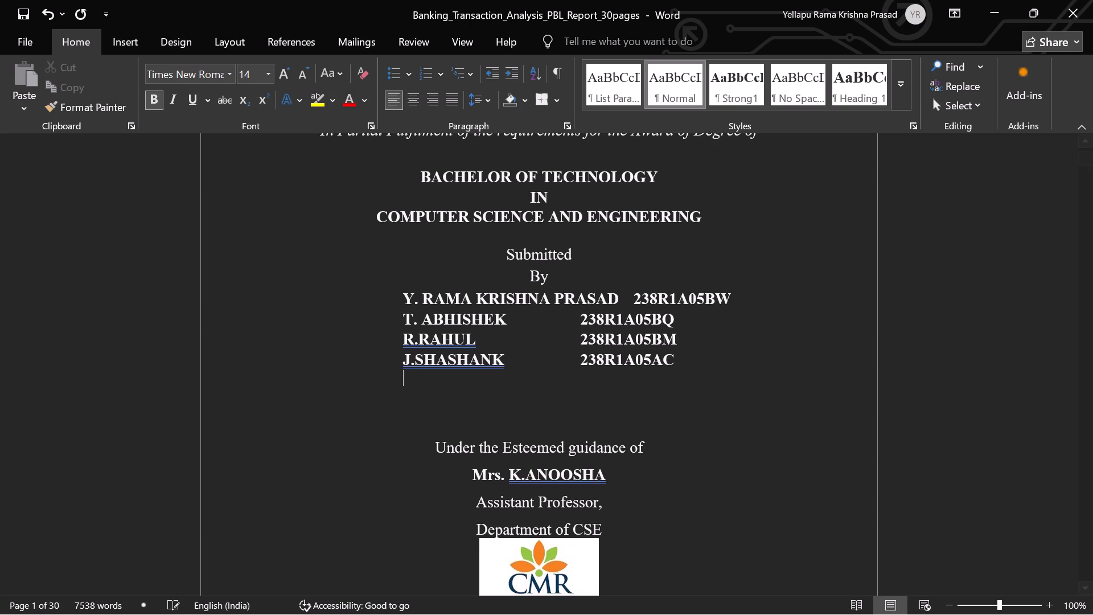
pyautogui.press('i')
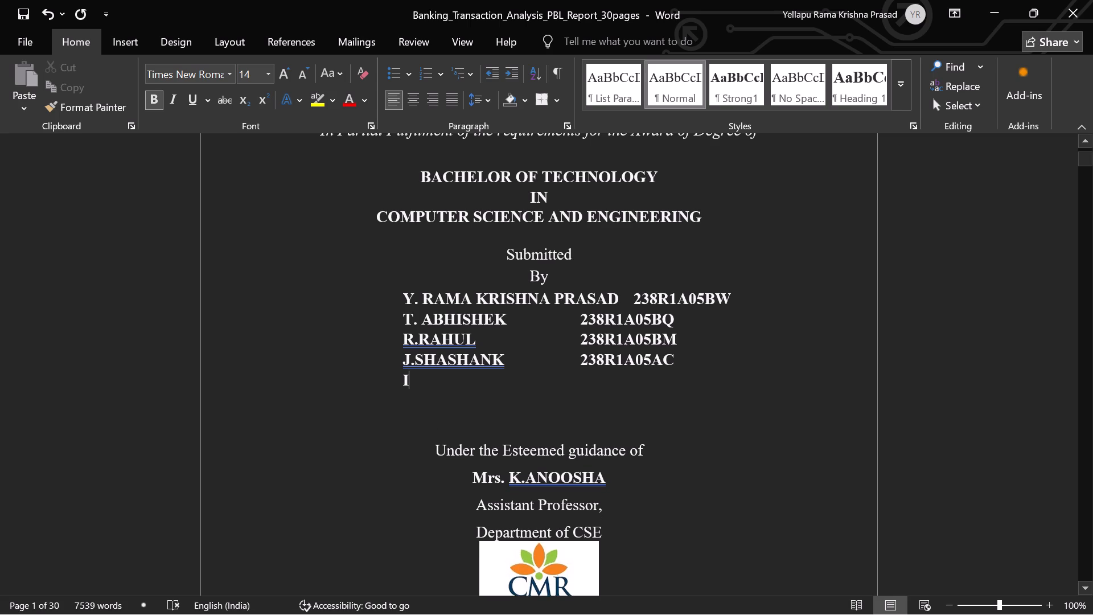
# Replace the fourth listed student's name on the cover page with the new student's initial and name in capital letters.
pyautogui.click(509, 358)
pyautogui.press('BackSpace')
pyautogui.press('BackSpace')
pyautogui.press('BackSpace')
pyautogui.press('BackSpace')
pyautogui.press('BackSpace')
pyautogui.press('BackSpace')
pyautogui.press('BackSpace')
pyautogui.press('BackSpace')
pyautogui.press('BackSpace')
pyautogui.press('BackSpace')
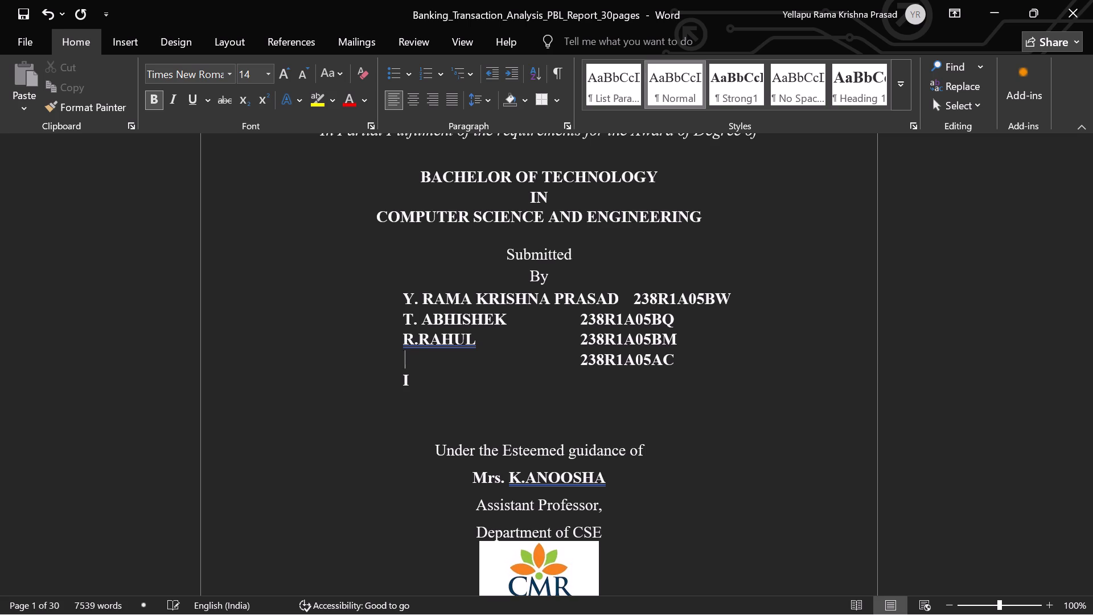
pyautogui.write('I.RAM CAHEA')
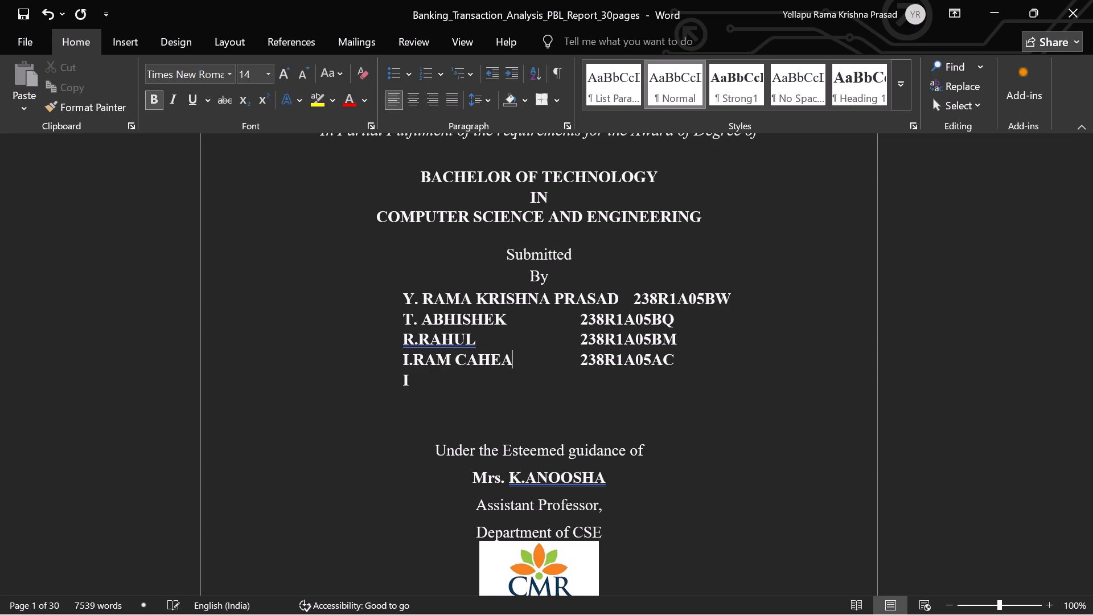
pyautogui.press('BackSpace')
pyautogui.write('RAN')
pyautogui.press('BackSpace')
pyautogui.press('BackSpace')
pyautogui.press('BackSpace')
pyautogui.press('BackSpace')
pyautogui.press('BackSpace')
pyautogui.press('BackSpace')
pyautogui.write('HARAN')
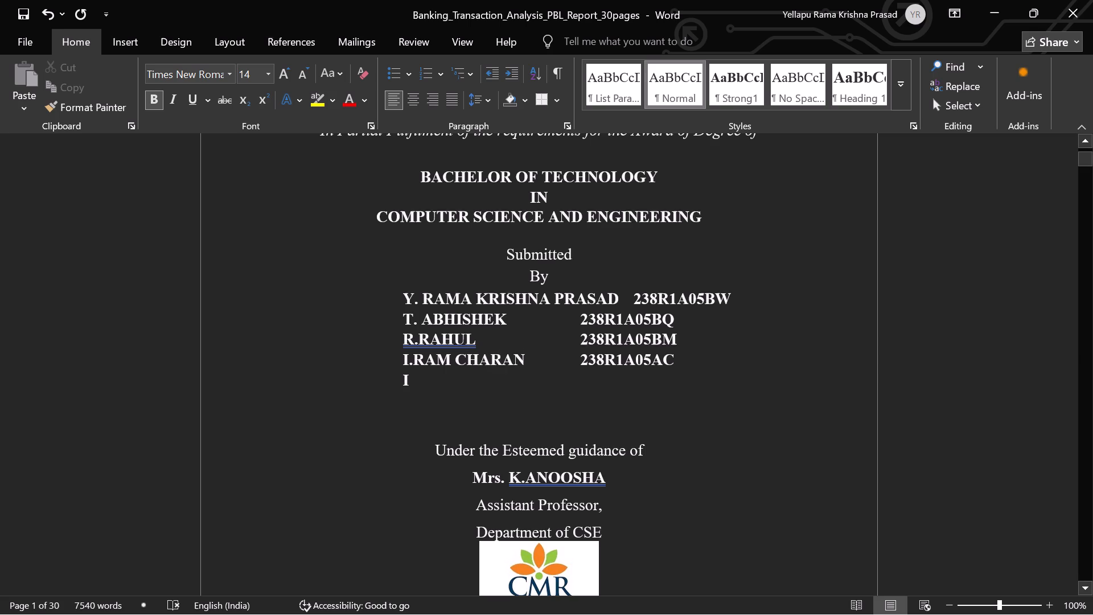
# Delete the stray letter I below the student list and add another blank line there.
pyautogui.click(424, 380)
pyautogui.press('BackSpace')
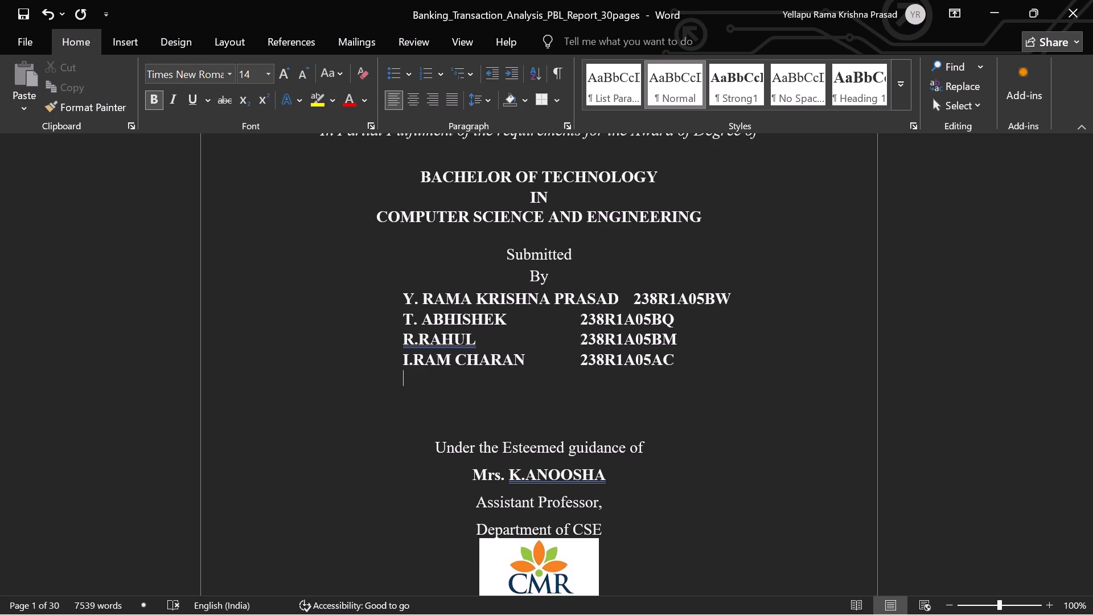
pyautogui.press('Return')
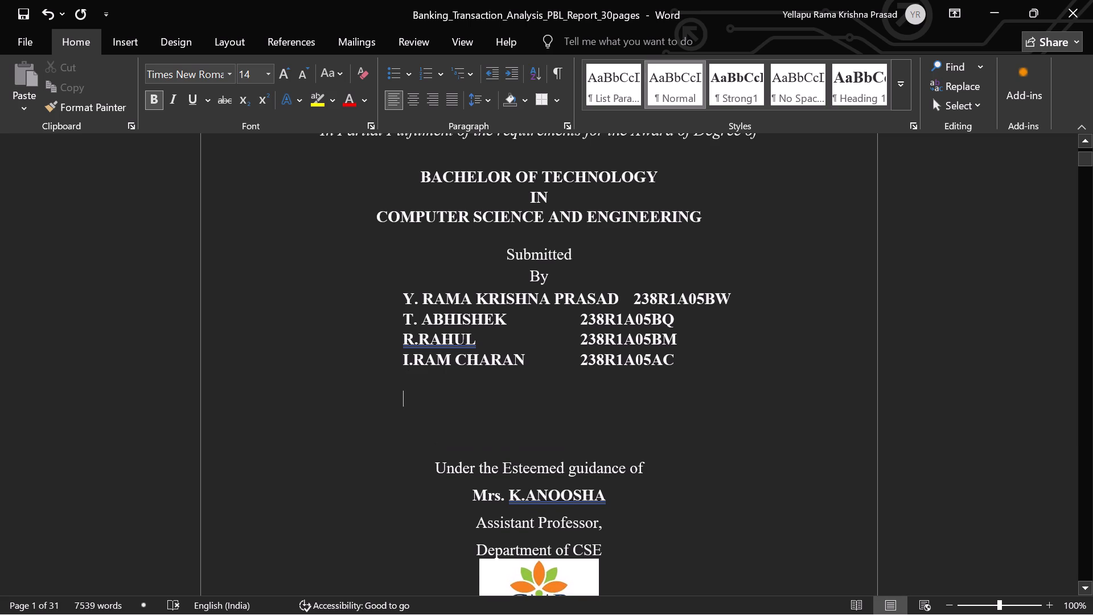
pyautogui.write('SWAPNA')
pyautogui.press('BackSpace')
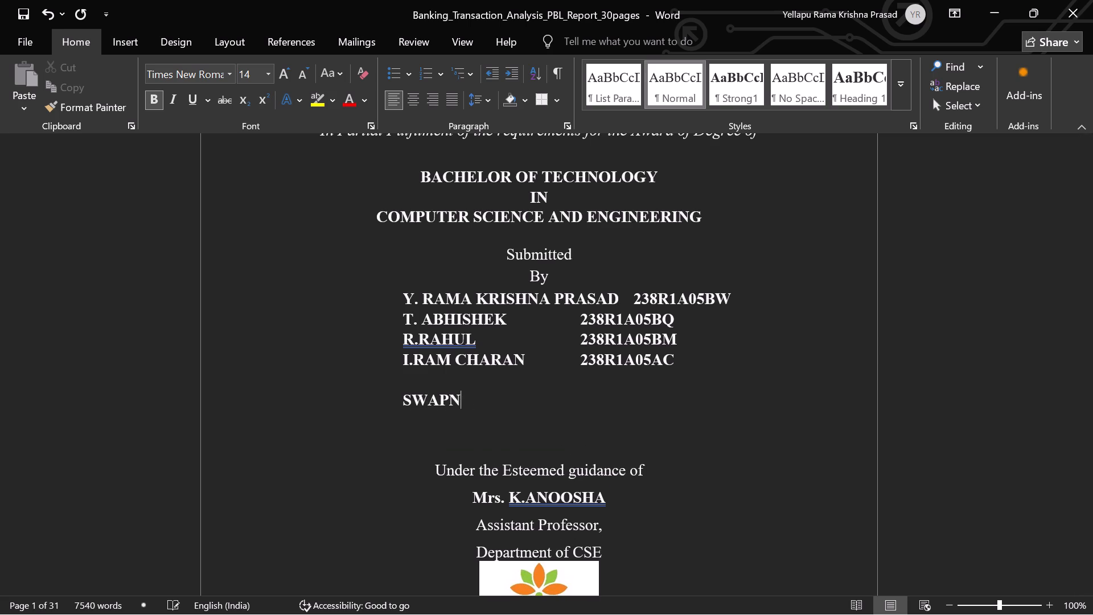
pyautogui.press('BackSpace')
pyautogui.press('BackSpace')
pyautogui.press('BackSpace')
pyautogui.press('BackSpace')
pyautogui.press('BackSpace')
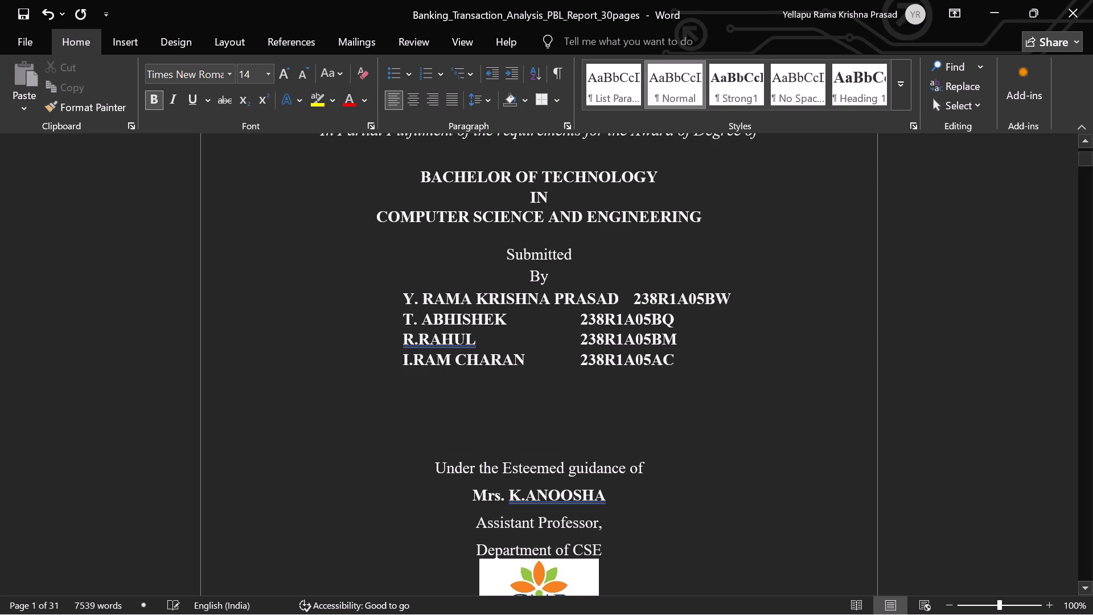
# Replace the guide's name after "Mrs." on the cover page with the new guide's full name in capital letters.
pyautogui.click(611, 502)
pyautogui.press('BackSpace')
pyautogui.press('BackSpace')
pyautogui.press('BackSpace')
pyautogui.press('BackSpace')
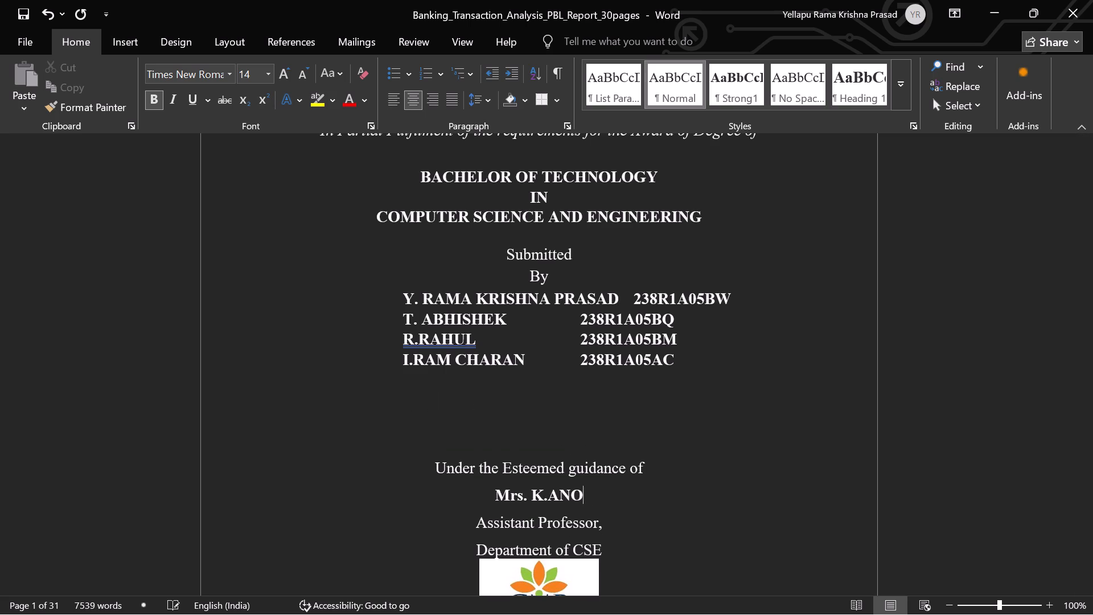
pyautogui.press('BackSpace')
pyautogui.press('BackSpace')
pyautogui.press('BackSpace')
pyautogui.press('BackSpace')
pyautogui.press('BackSpace')
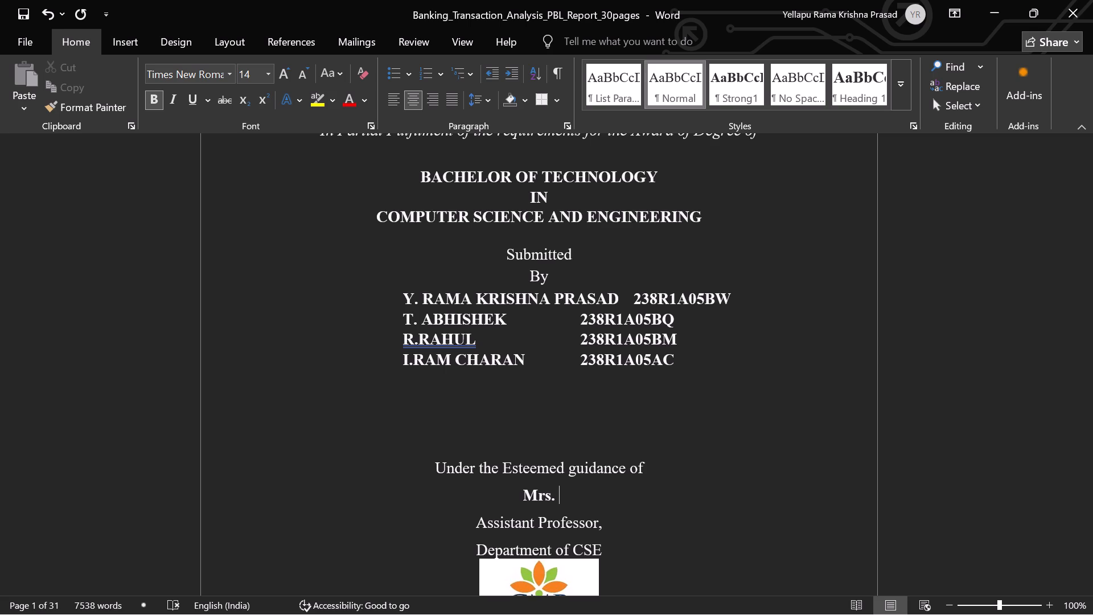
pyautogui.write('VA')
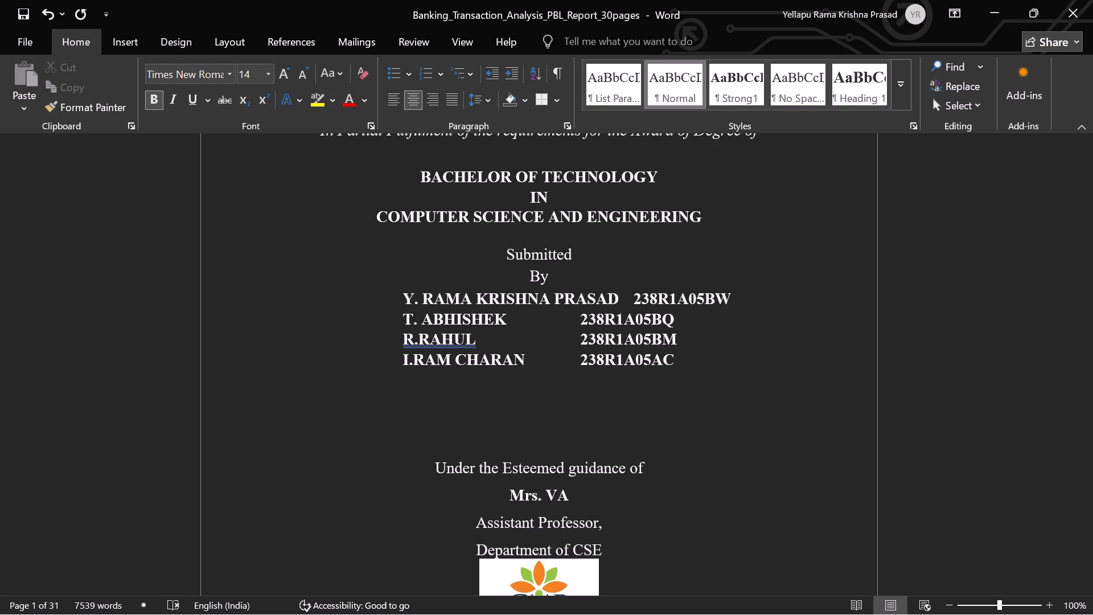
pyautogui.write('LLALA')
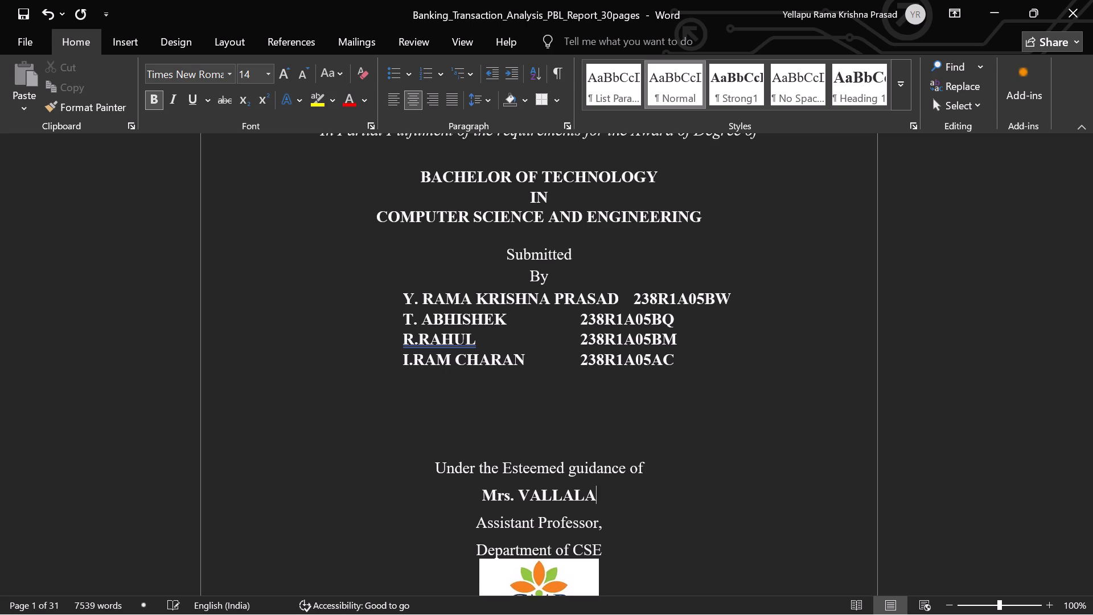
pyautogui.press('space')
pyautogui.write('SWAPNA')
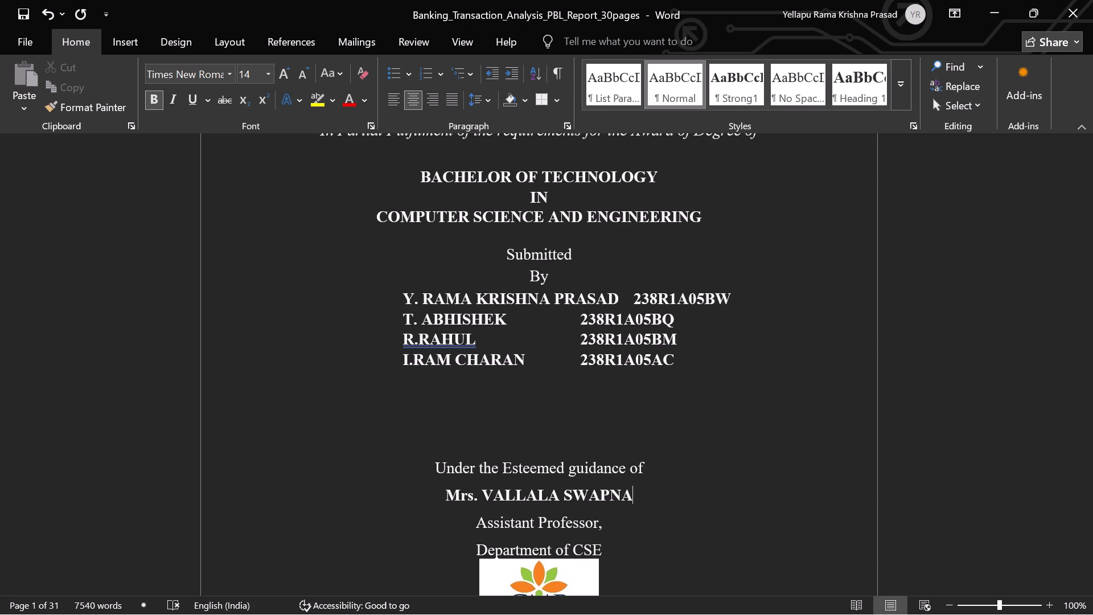
# Examine the student names and roll numbers listed on the certificate page.
pyautogui.scroll(-2, 611, 502)
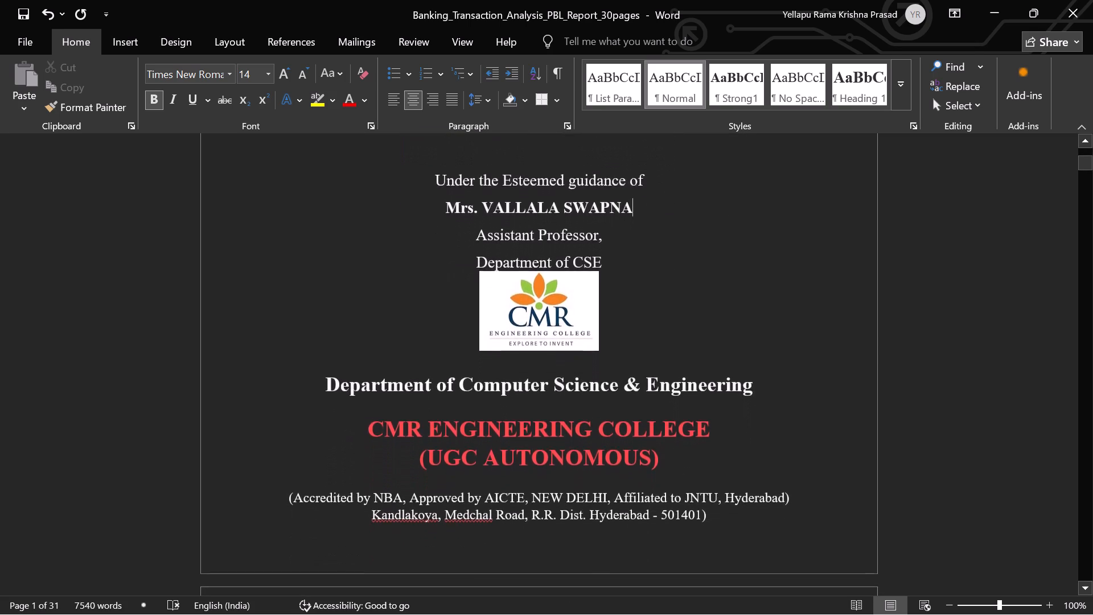
pyautogui.scroll(-5, 611, 502)
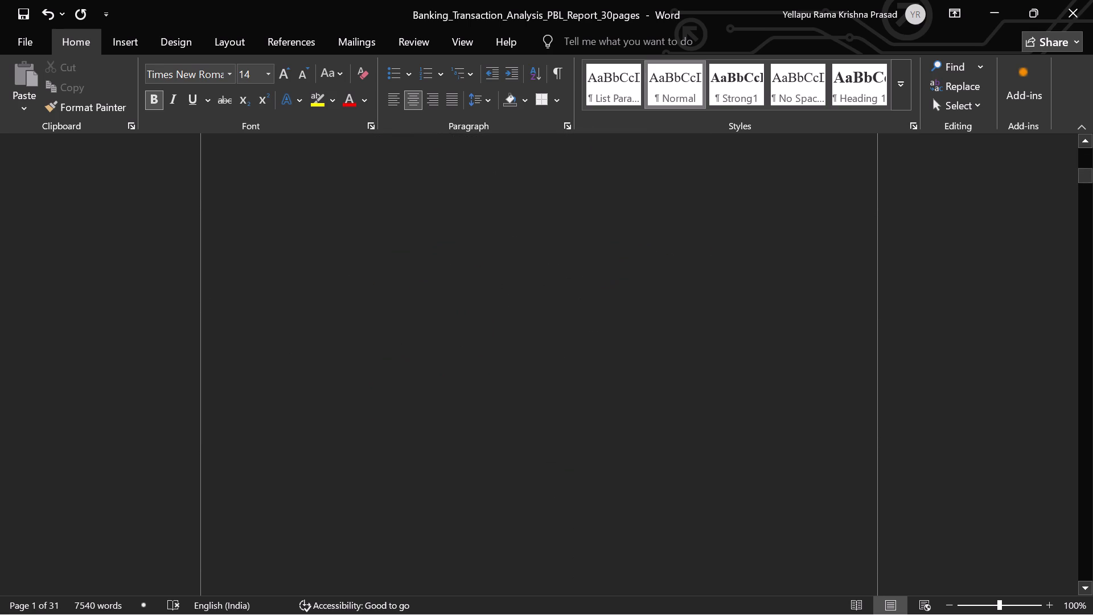
pyautogui.scroll(-2, 611, 502)
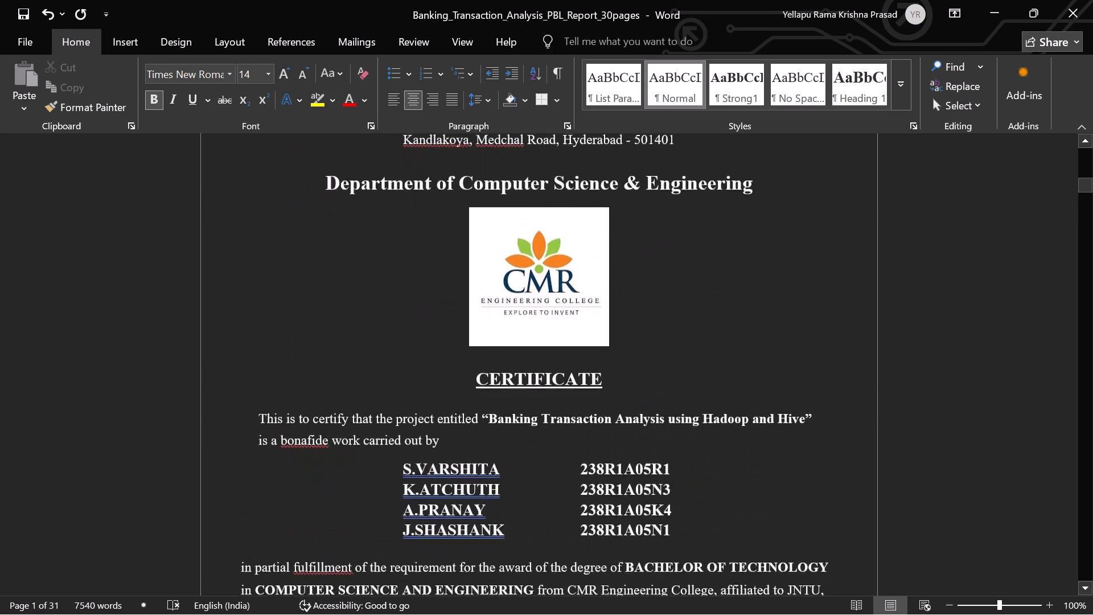
pyautogui.scroll(-1, 611, 502)
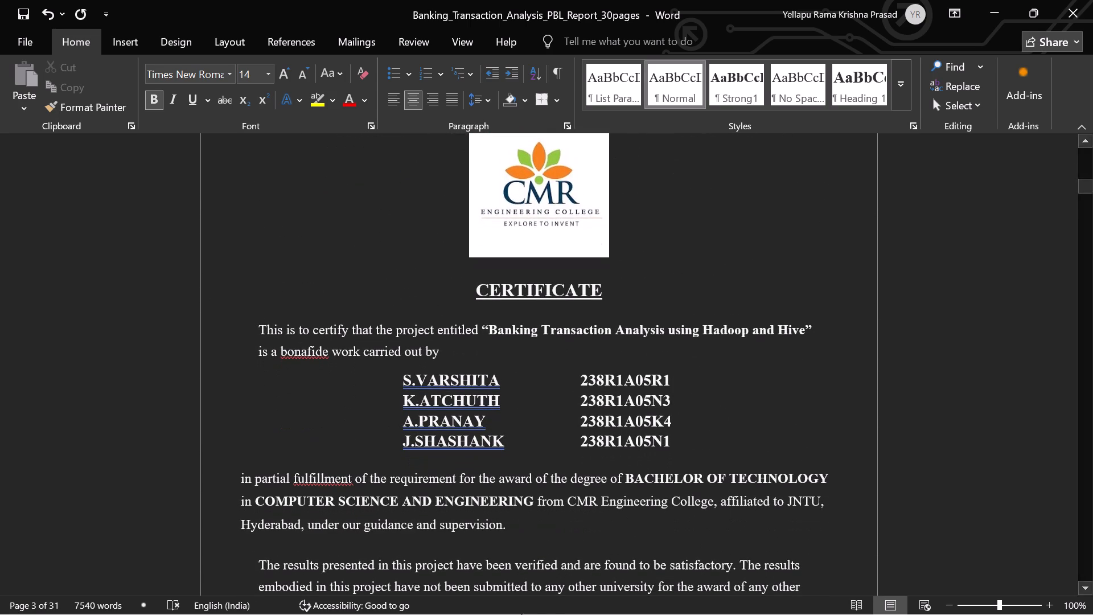
# Delete the extra blank line between the student list and the guidance text on the cover page.
pyautogui.scroll(3, 655, 276)
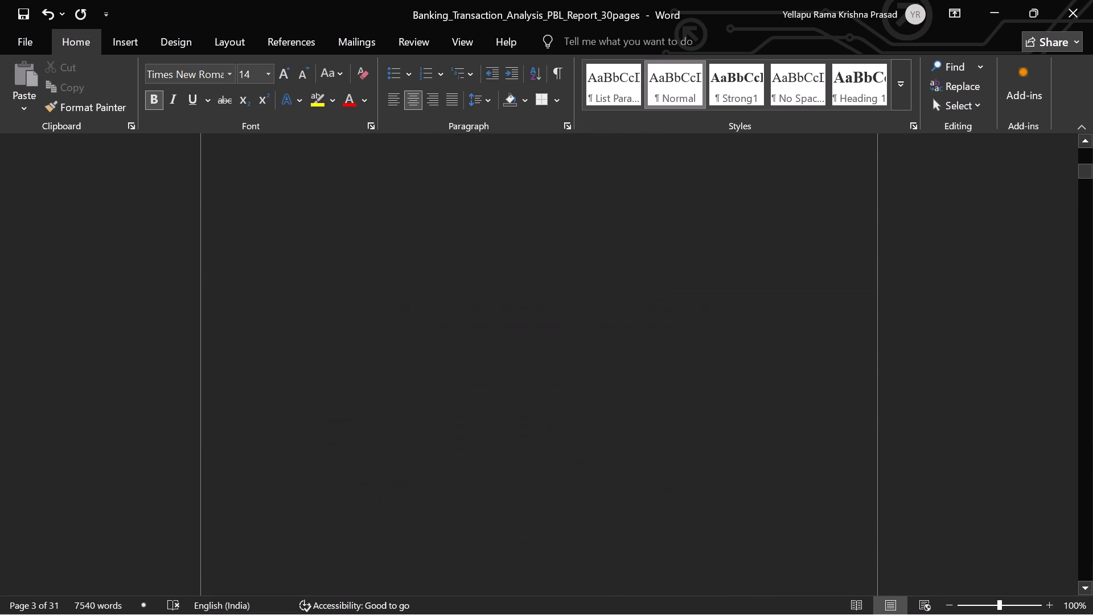
pyautogui.scroll(3, 655, 276)
pyautogui.scroll(-2, 655, 276)
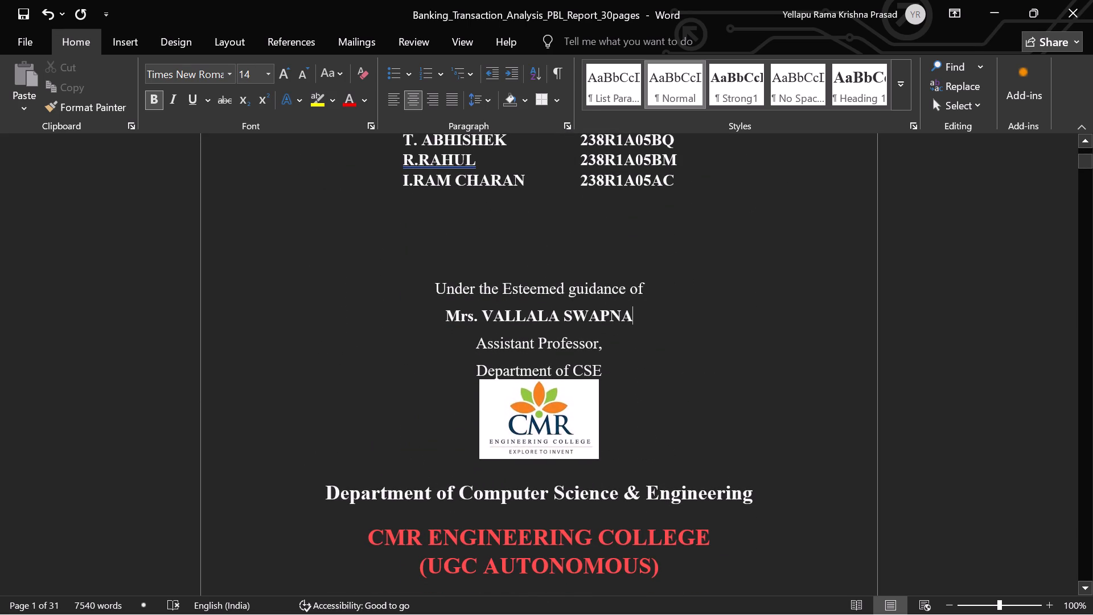
pyautogui.click(419, 226)
pyautogui.press('BackSpace')
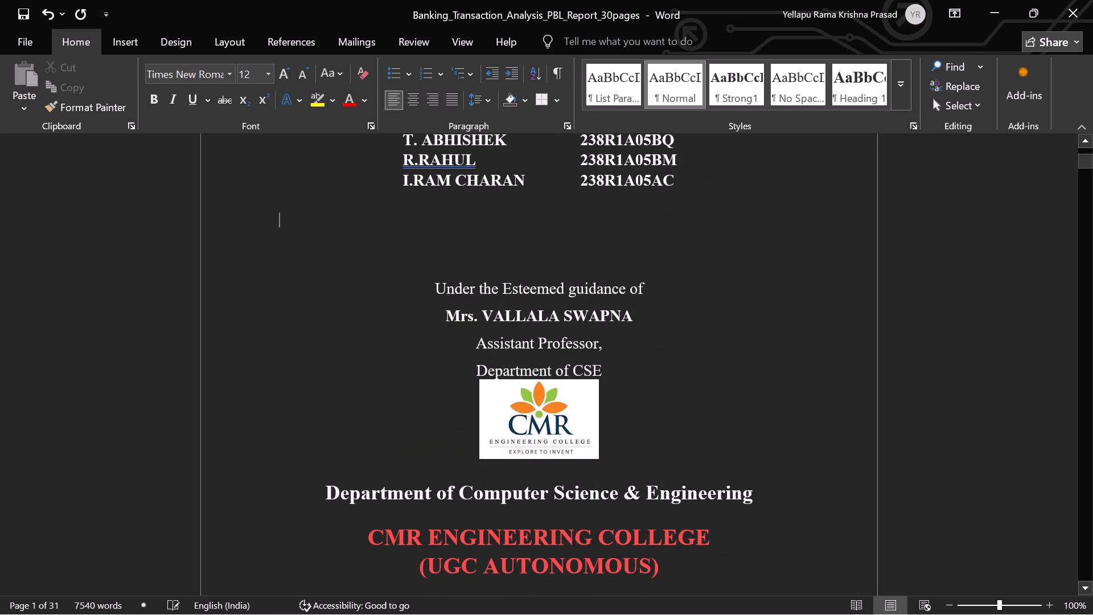
pyautogui.press('BackSpace')
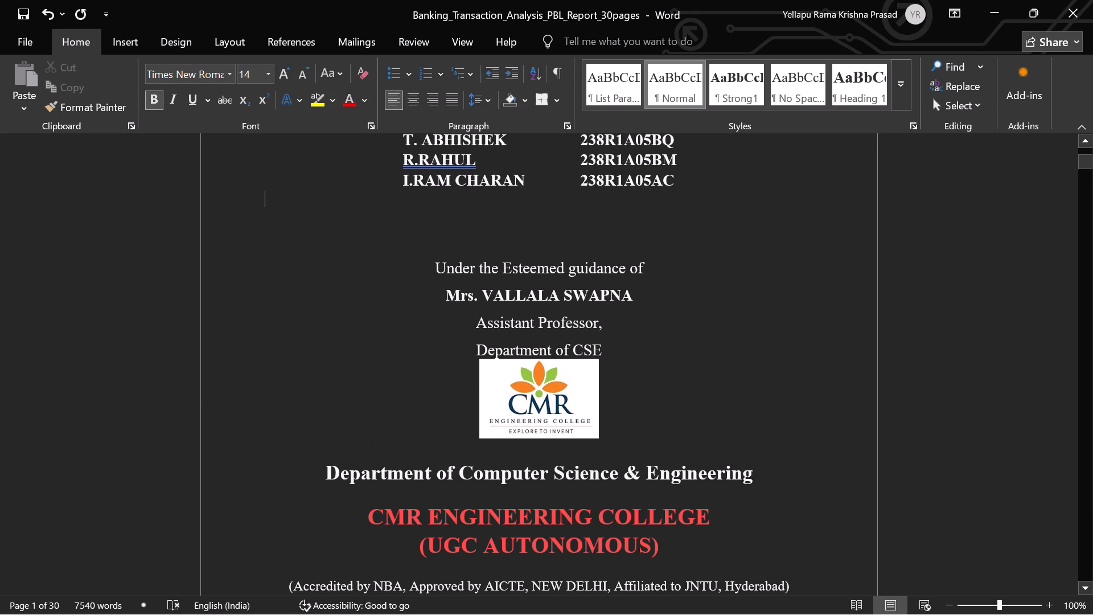
# Replace the first listed student's name on the certificate page with the new student's initial and given name in capital letters.
pyautogui.scroll(-1, 494, 408)
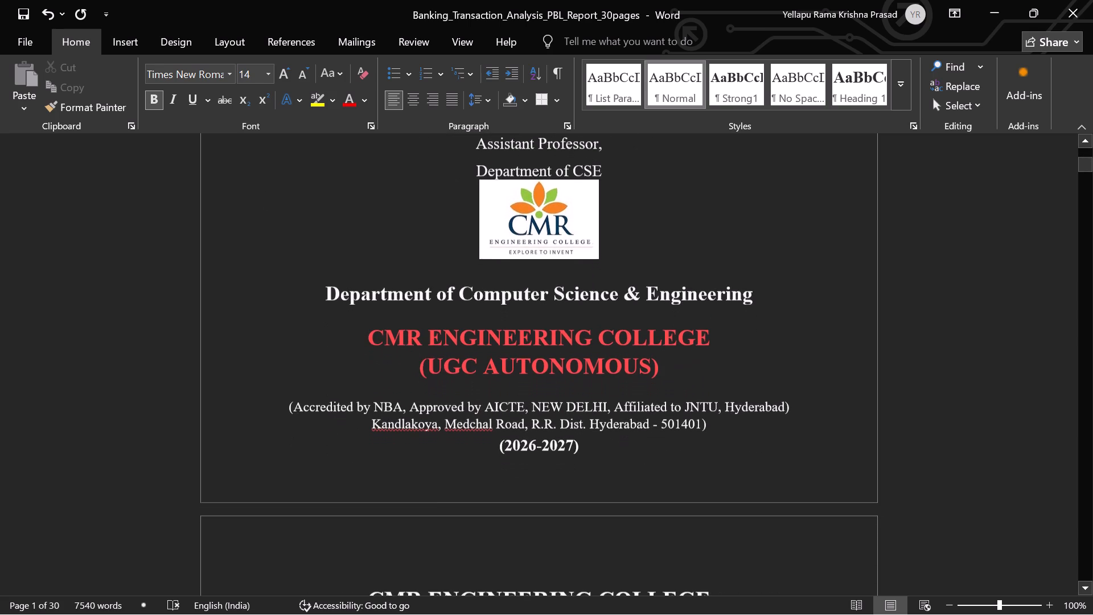
pyautogui.scroll(-2, 494, 408)
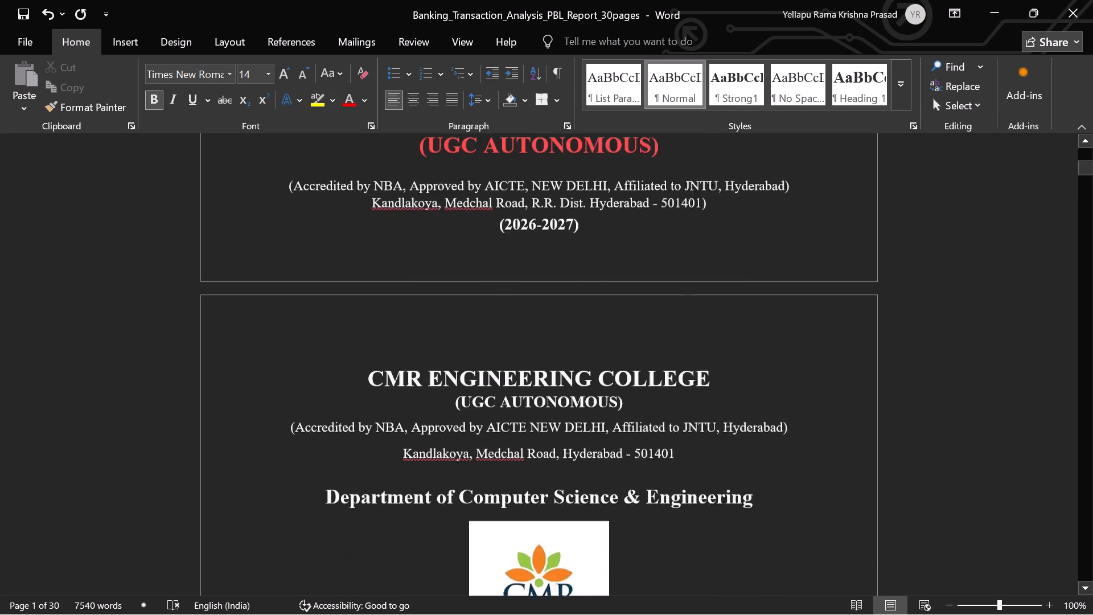
pyautogui.scroll(-3, 494, 408)
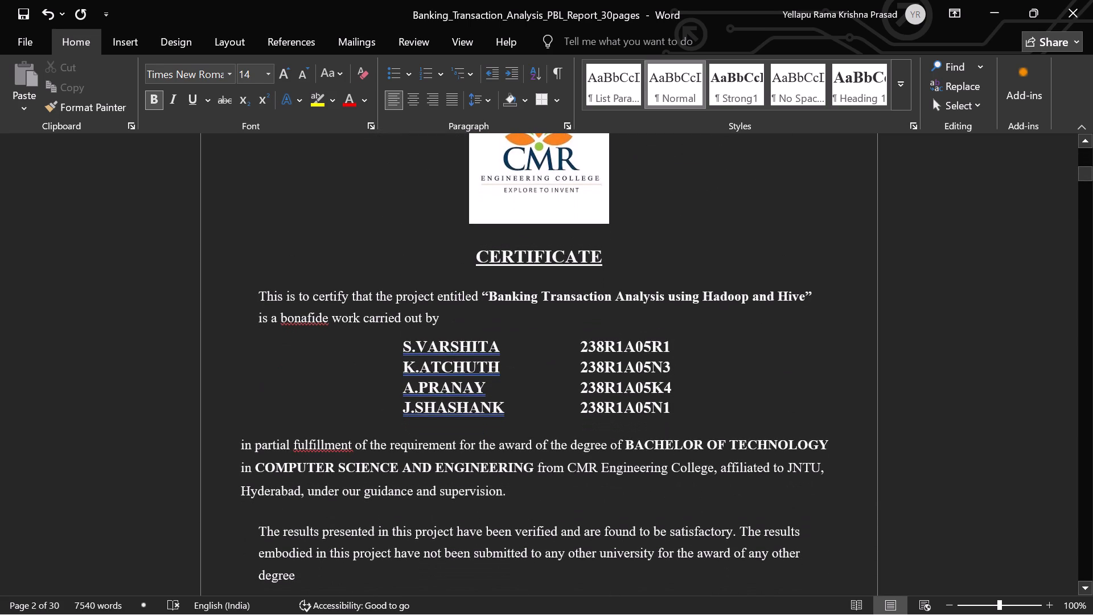
pyautogui.click(516, 350)
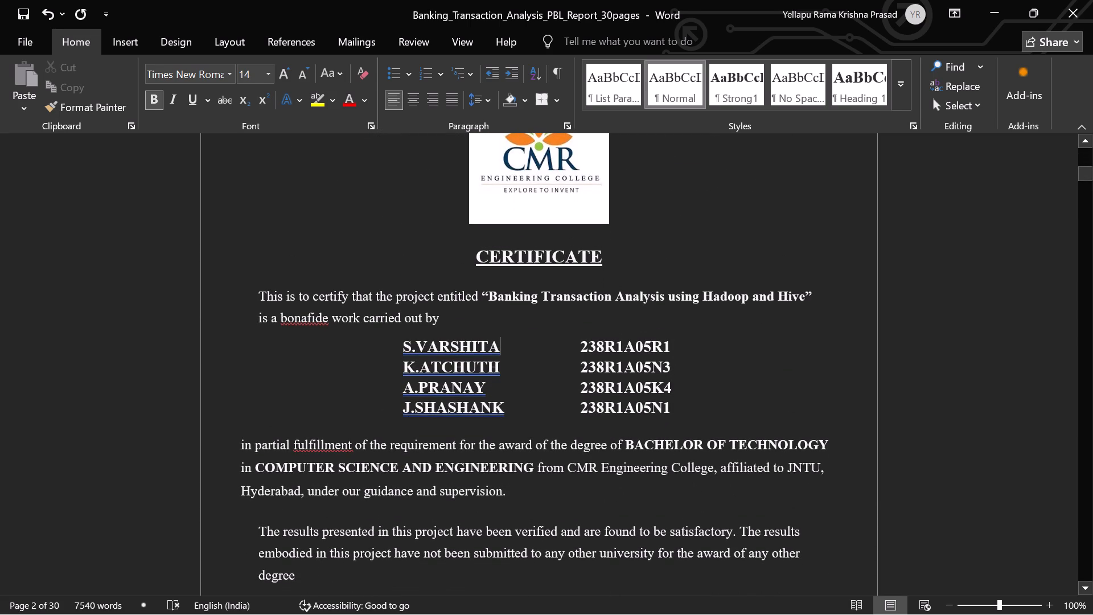
pyautogui.click(682, 347)
pyautogui.click(501, 350)
pyautogui.press('BackSpace')
pyautogui.press('BackSpace')
pyautogui.press('BackSpace')
pyautogui.press('BackSpace')
pyautogui.press('BackSpace')
pyautogui.press('BackSpace')
pyautogui.press('BackSpace')
pyautogui.press('BackSpace')
pyautogui.press('BackSpace')
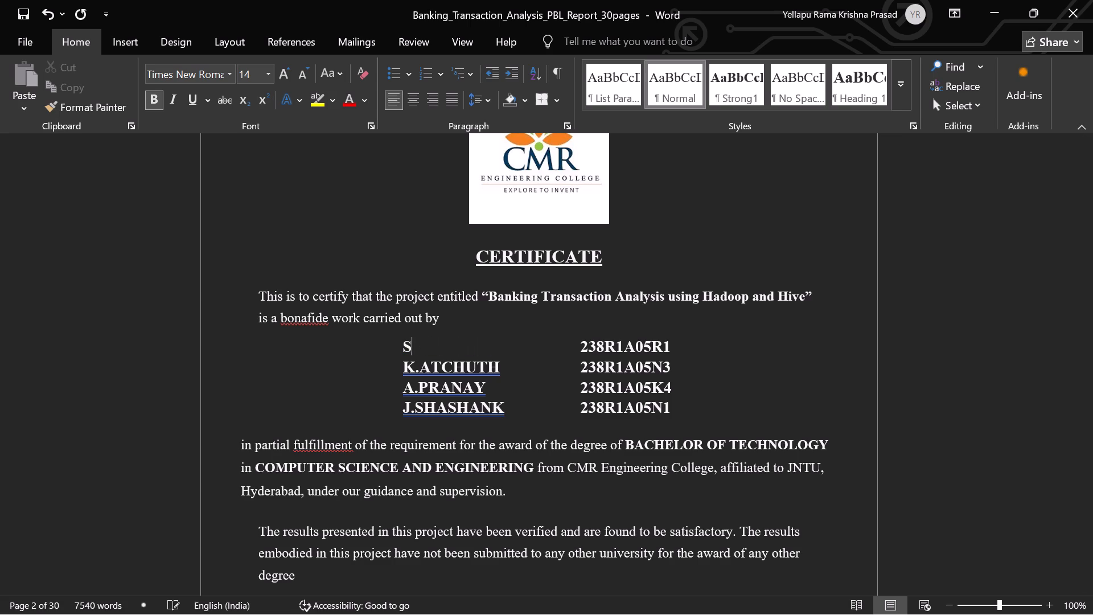
pyautogui.press('BackSpace')
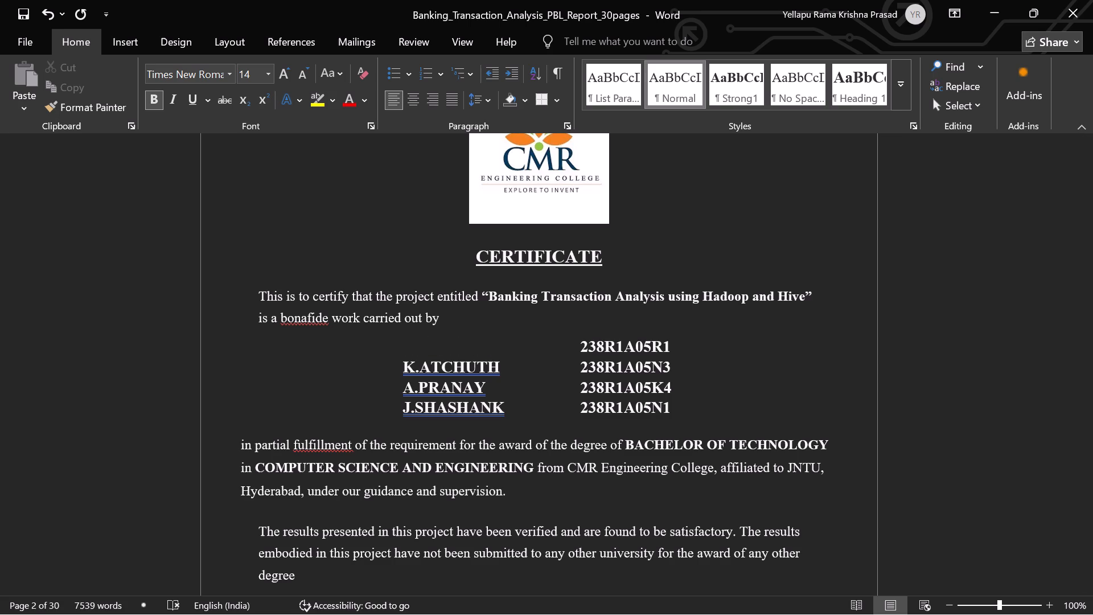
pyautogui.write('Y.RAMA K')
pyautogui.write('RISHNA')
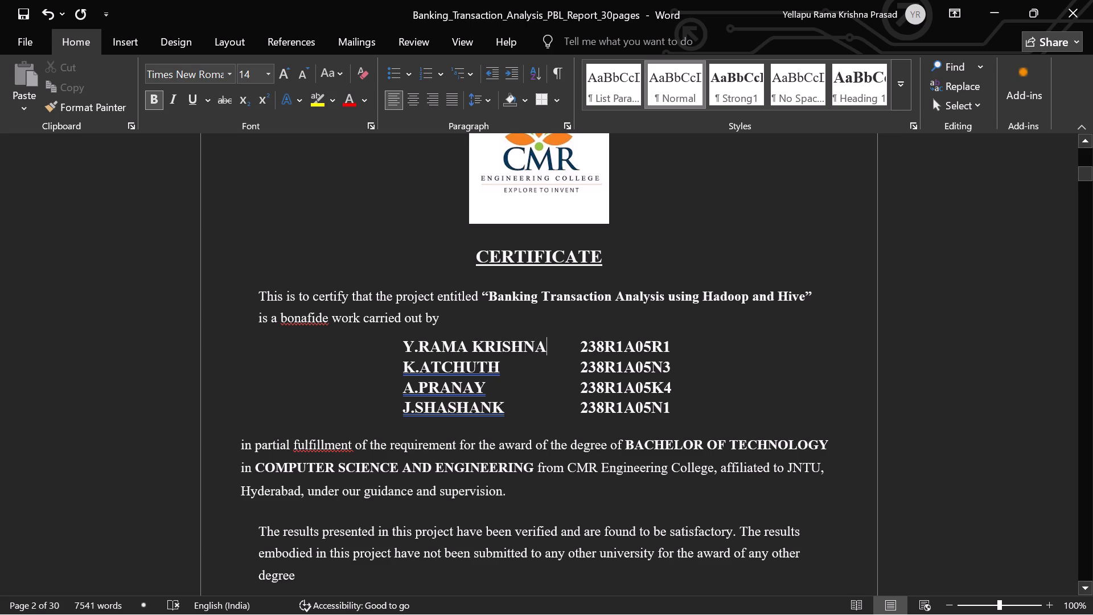
# Change the ending of the first student's roll number on the certificate page to the new student's roll number.
pyautogui.click(687, 347)
pyautogui.press('BackSpace')
pyautogui.press('BackSpace')
pyautogui.press('BackSpace')
pyautogui.press('BackSpace')
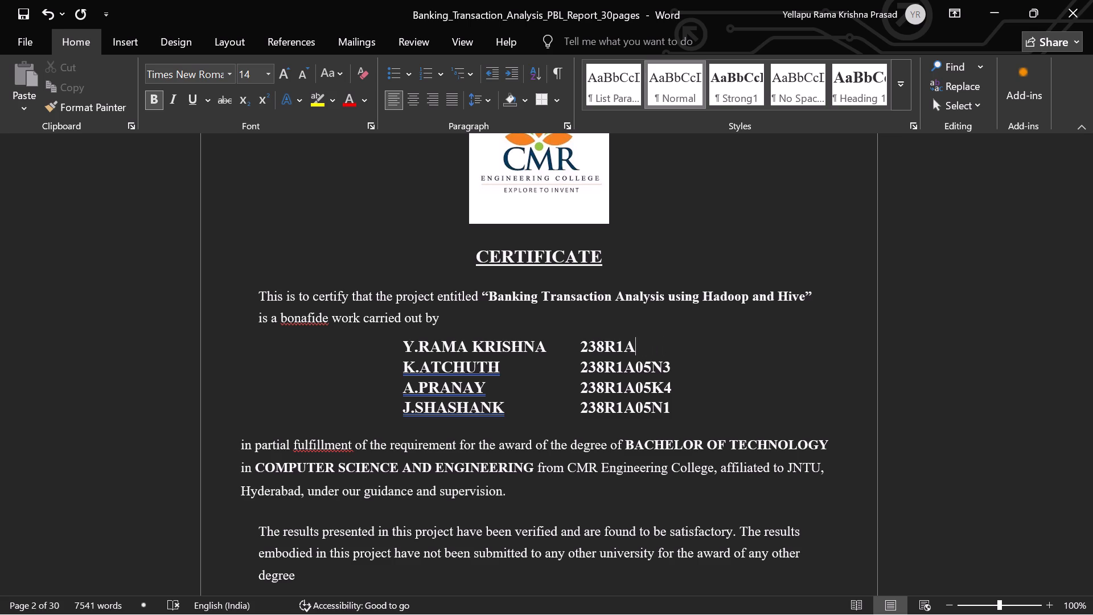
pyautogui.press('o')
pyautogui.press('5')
pyautogui.press('BackSpace')
pyautogui.press('BackSpace')
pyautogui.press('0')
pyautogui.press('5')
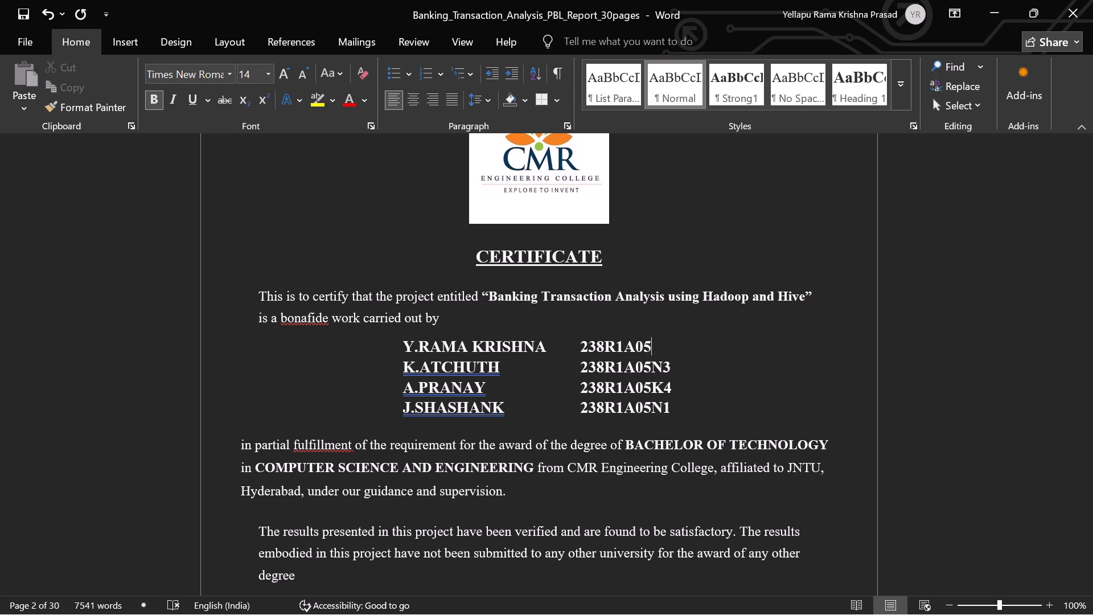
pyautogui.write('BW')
# Add the missing last part of the first student's name on the certificate page in capital letters.
pyautogui.click(558, 344)
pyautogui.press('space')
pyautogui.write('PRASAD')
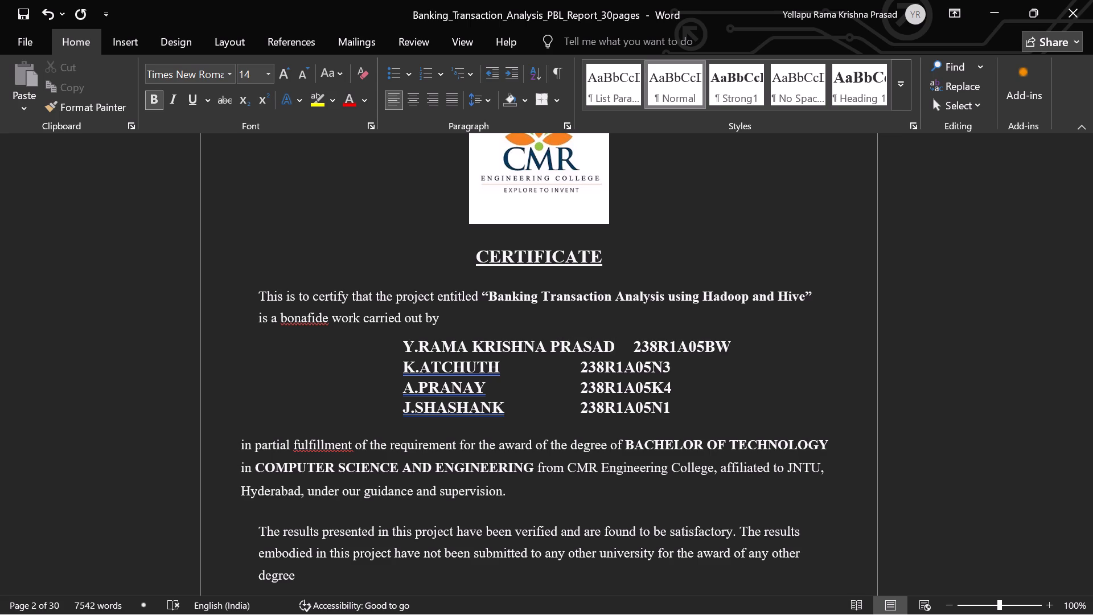
# Replace the second listed student's name on the certificate page with the matching cover-page student's initial and name in capital letters.
pyautogui.click(509, 367)
pyautogui.press('BackSpace')
pyautogui.press('BackSpace')
pyautogui.press('BackSpace')
pyautogui.press('BackSpace')
pyautogui.press('BackSpace')
pyautogui.press('BackSpace')
pyautogui.press('BackSpace')
pyautogui.press('BackSpace')
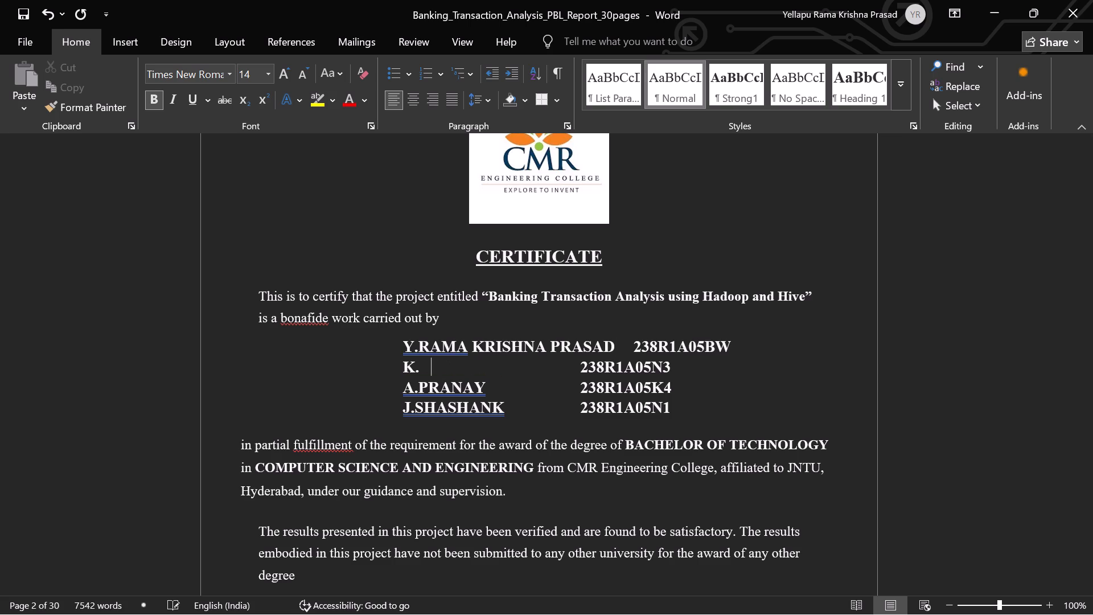
pyautogui.press('BackSpace')
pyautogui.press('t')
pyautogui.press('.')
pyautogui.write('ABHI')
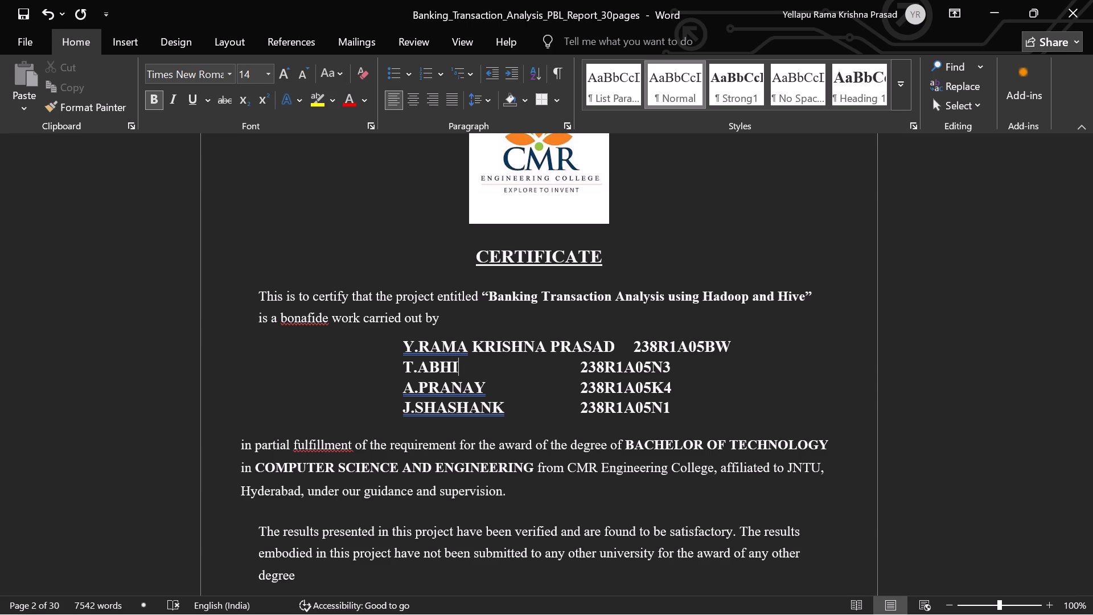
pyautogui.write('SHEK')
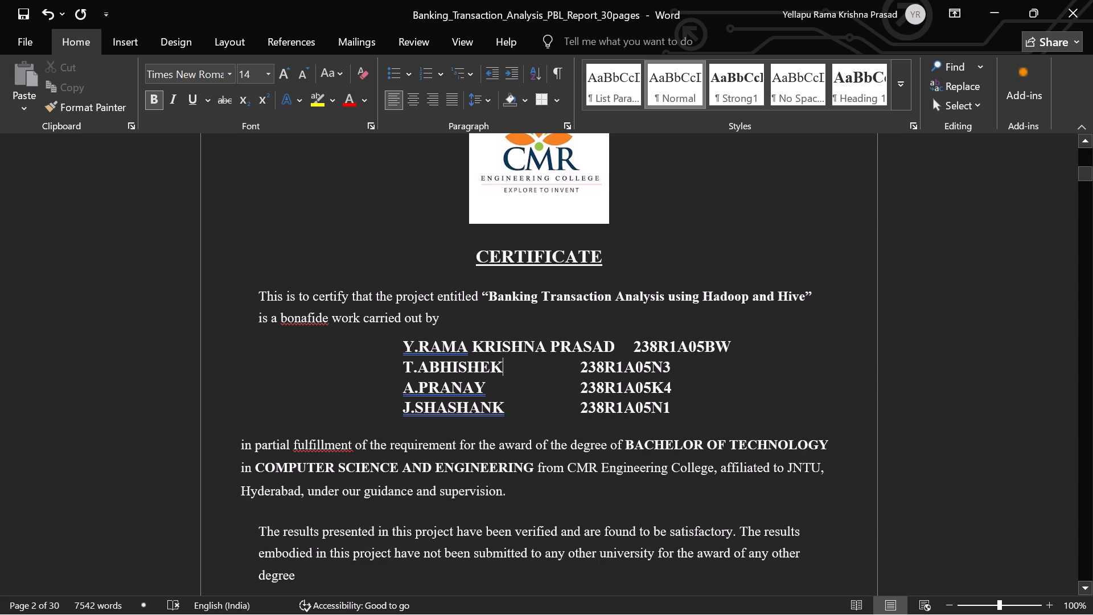
# Change the last two characters of the second student's roll number on the certificate page to match the cover page.
pyautogui.click(677, 370)
pyautogui.press('BackSpace')
pyautogui.press('BackSpace')
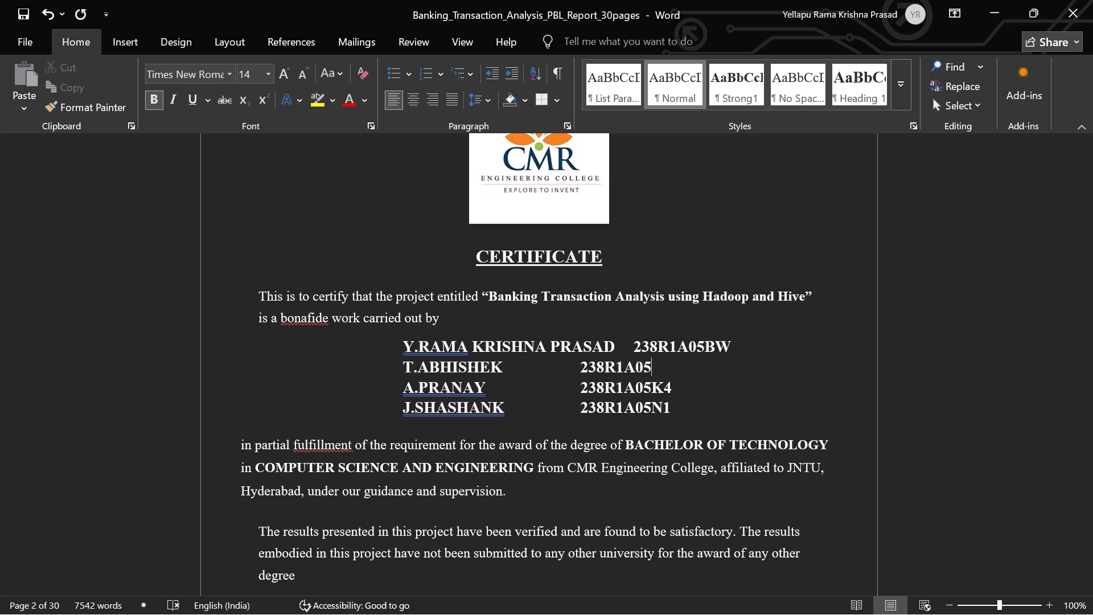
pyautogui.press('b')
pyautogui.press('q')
# Replace the third listed student's name on the certificate page with the matching cover-page student's initial and name in capital letters.
pyautogui.click(499, 386)
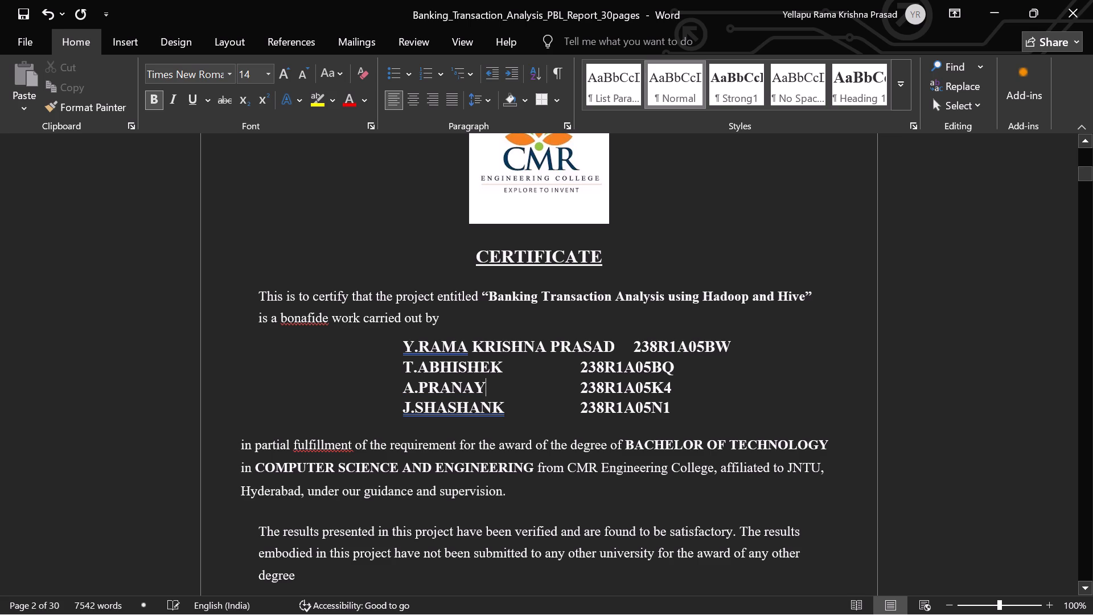
pyautogui.press('BackSpace')
pyautogui.press('BackSpace')
pyautogui.press('BackSpace')
pyautogui.press('BackSpace')
pyautogui.press('BackSpace')
pyautogui.press('BackSpace')
pyautogui.press('BackSpace')
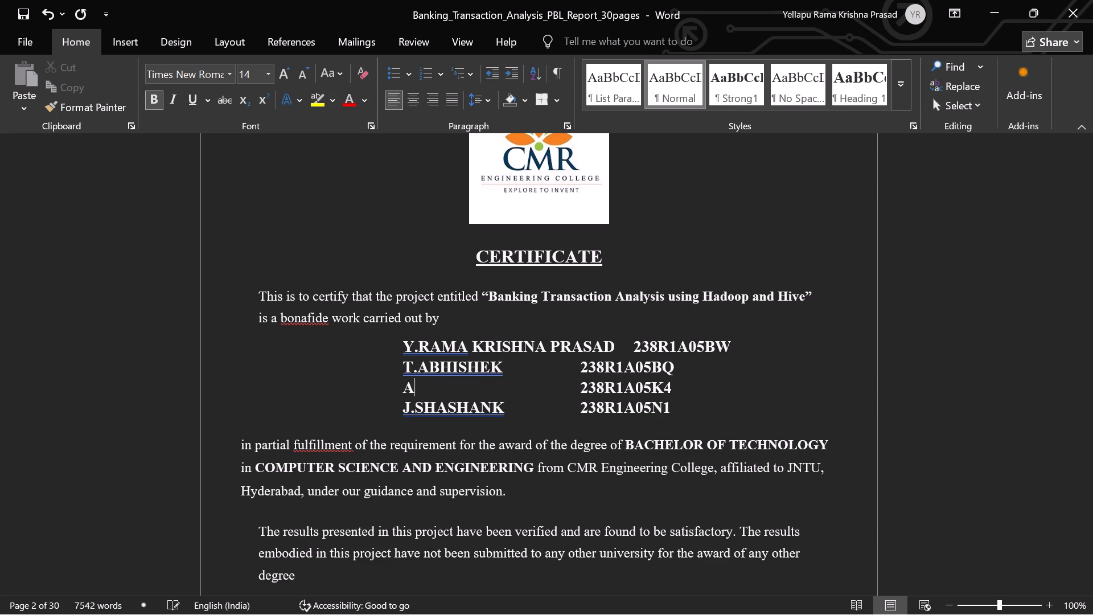
pyautogui.press('BackSpace')
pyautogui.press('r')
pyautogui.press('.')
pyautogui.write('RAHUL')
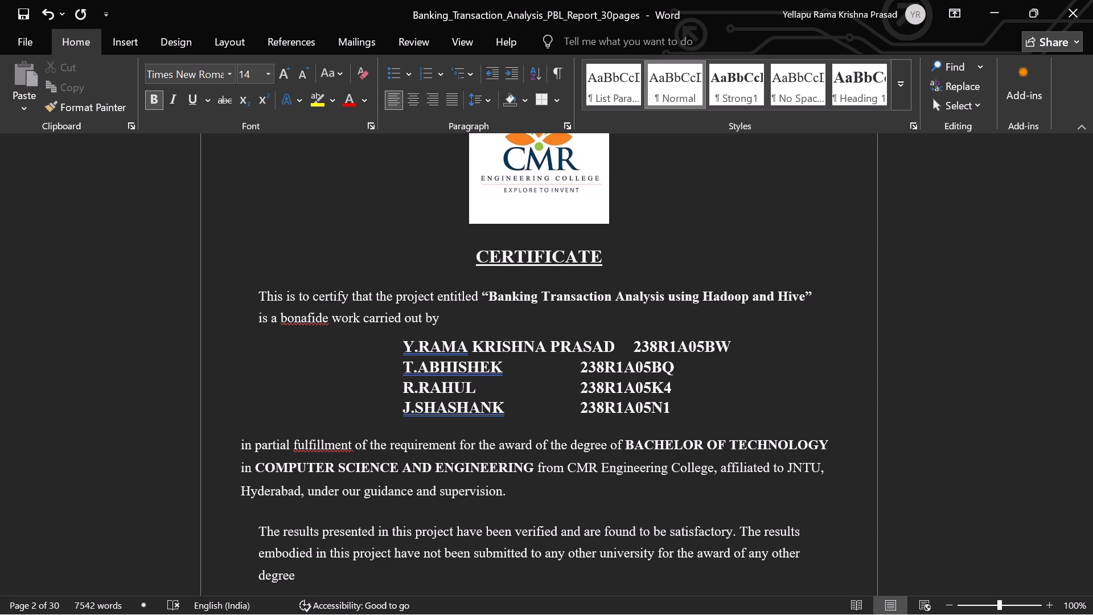
# Change the last two characters of the third student's roll number on the certificate page to match the cover page.
pyautogui.click(674, 388)
pyautogui.press('BackSpace')
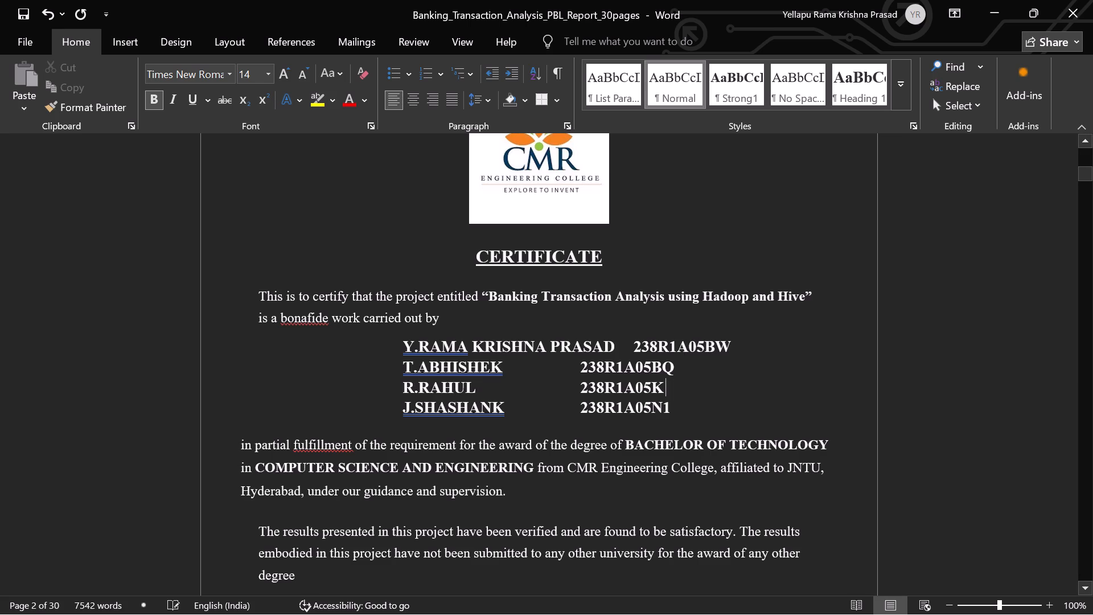
pyautogui.press('BackSpace')
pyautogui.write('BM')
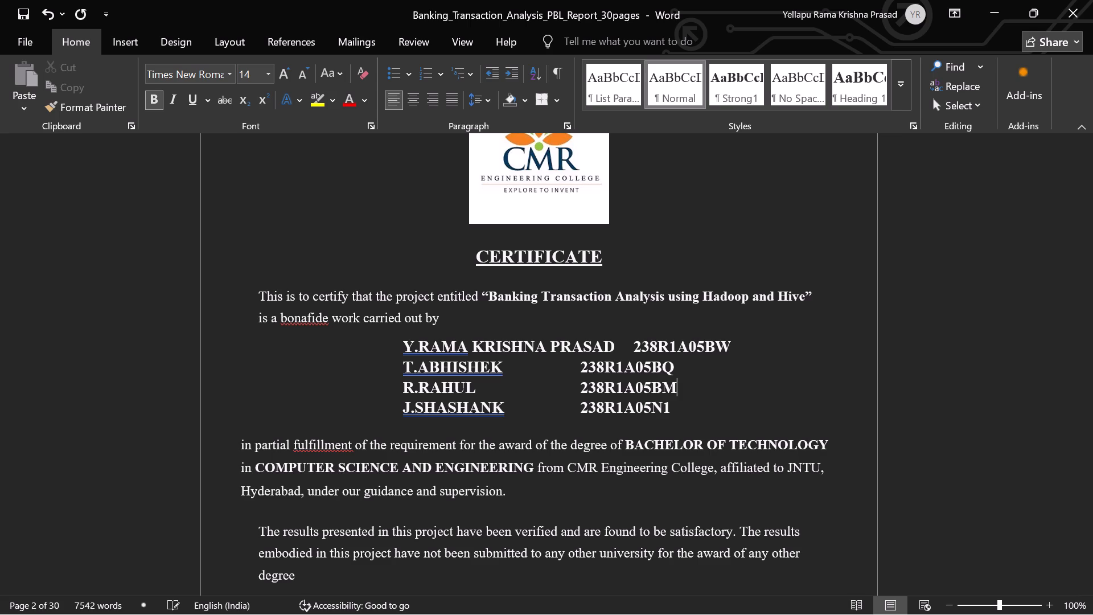
# Replace the fourth listed student's name on the certificate page with the matching cover-page student's initial and name in capital letters.
pyautogui.click(522, 413)
pyautogui.click(522, 413)
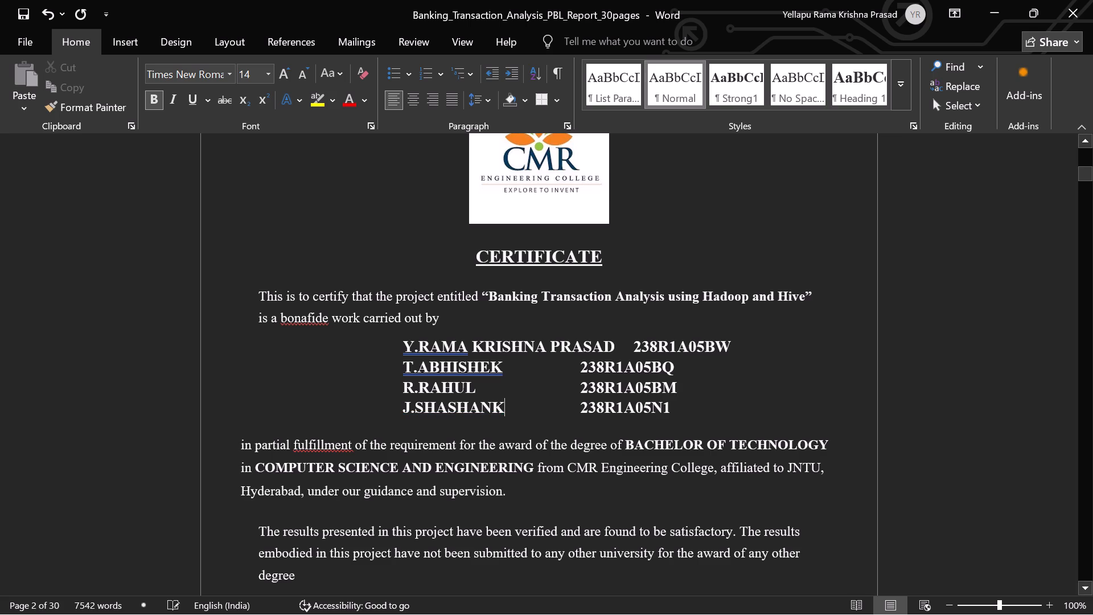
pyautogui.press('BackSpace')
pyautogui.press('BackSpace')
pyautogui.press('BackSpace')
pyautogui.press('BackSpace')
pyautogui.press('BackSpace')
pyautogui.press('BackSpace')
pyautogui.press('BackSpace')
pyautogui.press('BackSpace')
pyautogui.press('BackSpace')
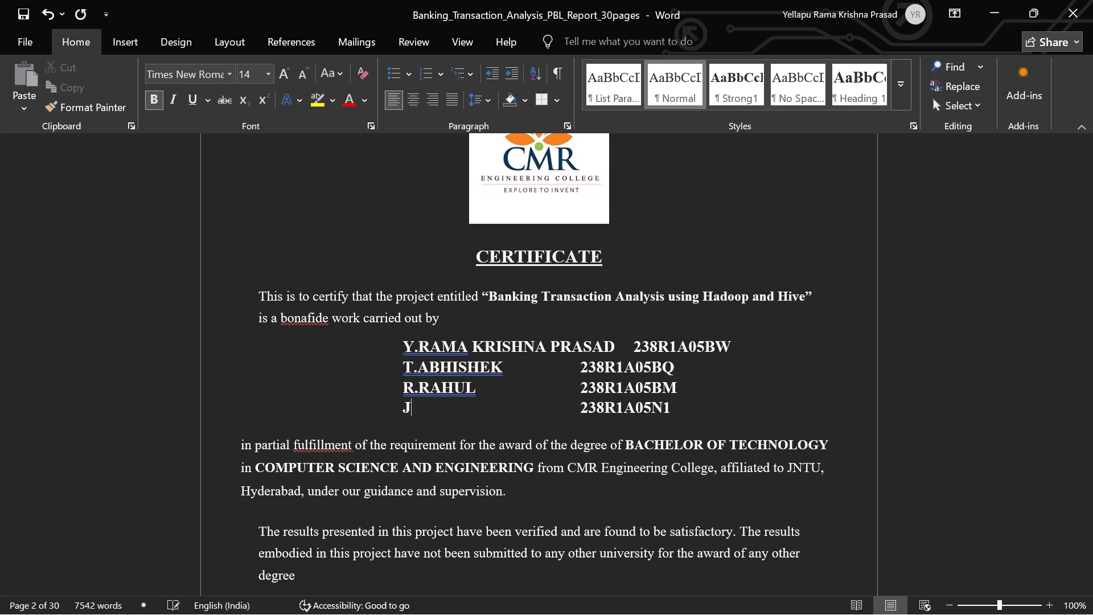
pyautogui.press('BackSpace')
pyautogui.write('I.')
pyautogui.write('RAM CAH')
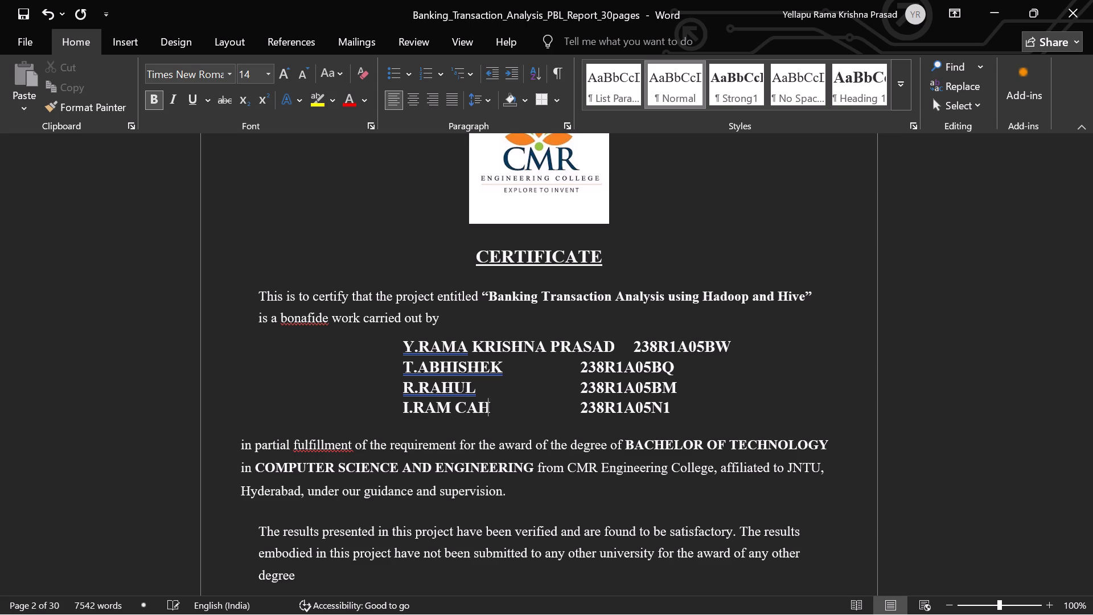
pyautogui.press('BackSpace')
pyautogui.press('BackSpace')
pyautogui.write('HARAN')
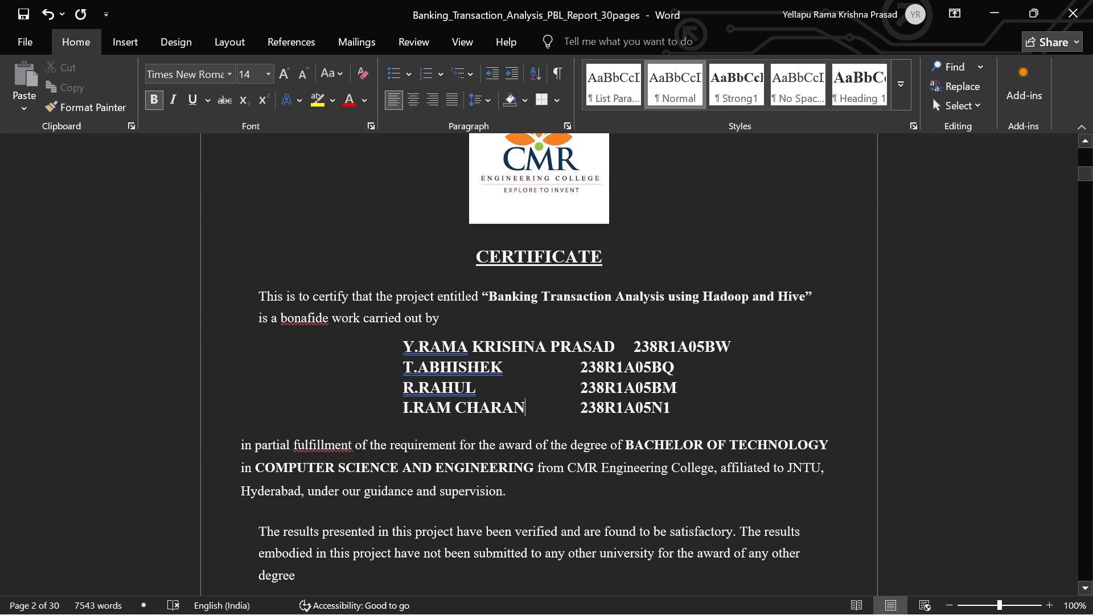
# Change the last two characters of the fourth student's roll number on the certificate page to match the cover page.
pyautogui.click(681, 408)
pyautogui.press('BackSpace')
pyautogui.press('BackSpace')
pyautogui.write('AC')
# Replace the Internal Guide's name on the certificate page with the guide named on the cover page, keeping the title Mrs.
pyautogui.scroll(-1, 510, 437)
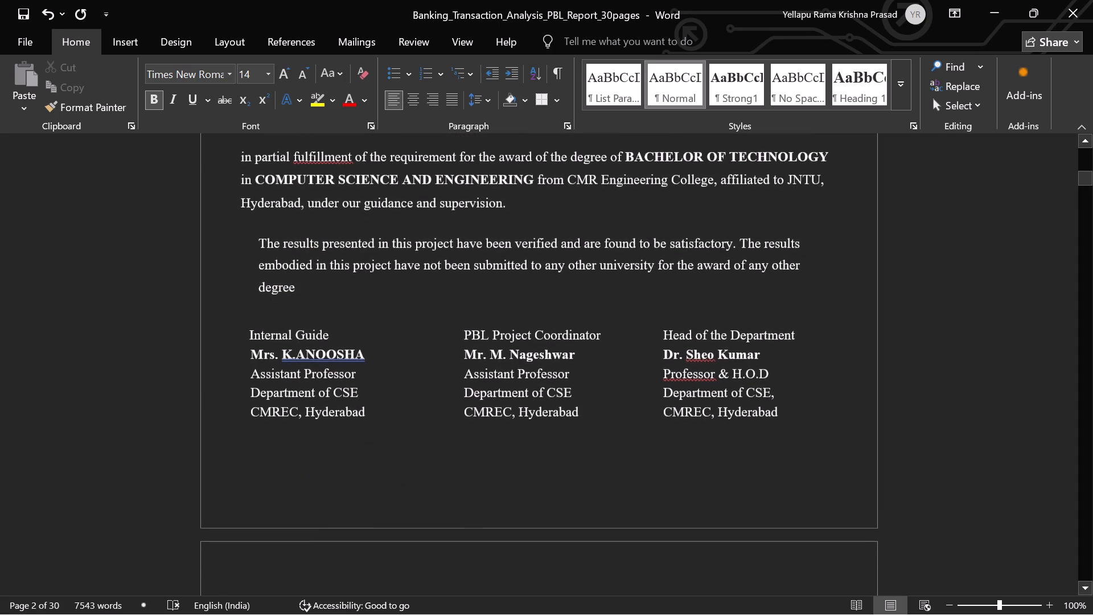
pyautogui.click(365, 354)
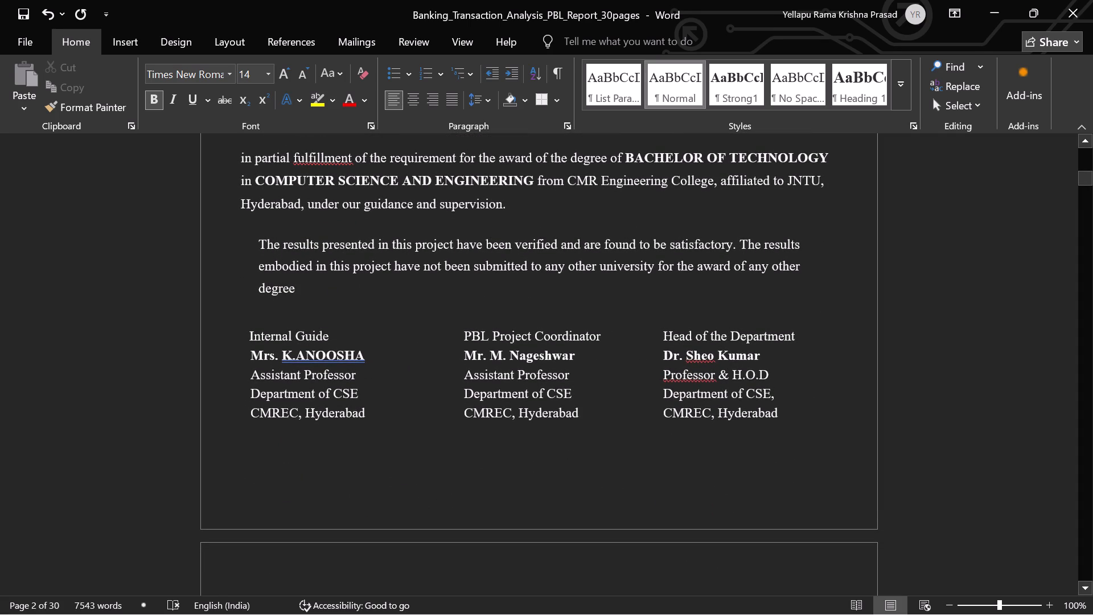
# Replace the Internal Guide's name after Mrs. on the certificate page with the cover-page guide's full name, capitalising only each word's first letter.
pyautogui.press('BackSpace')
pyautogui.press('BackSpace')
pyautogui.press('BackSpace')
pyautogui.press('BackSpace')
pyautogui.press('BackSpace')
pyautogui.press('BackSpace')
pyautogui.press('BackSpace')
pyautogui.press('BackSpace')
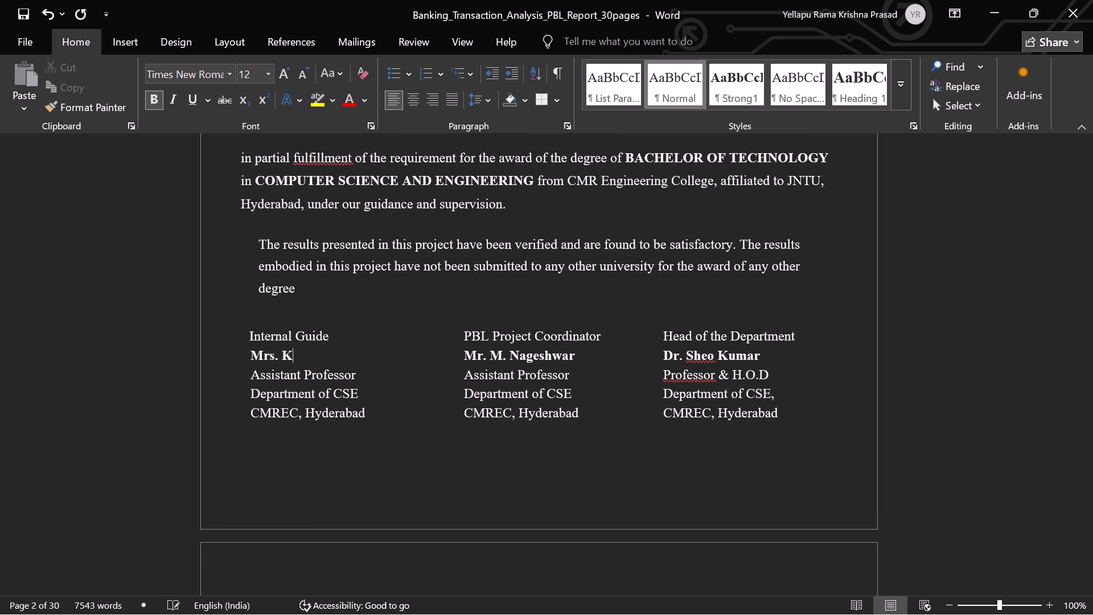
pyautogui.press('BackSpace')
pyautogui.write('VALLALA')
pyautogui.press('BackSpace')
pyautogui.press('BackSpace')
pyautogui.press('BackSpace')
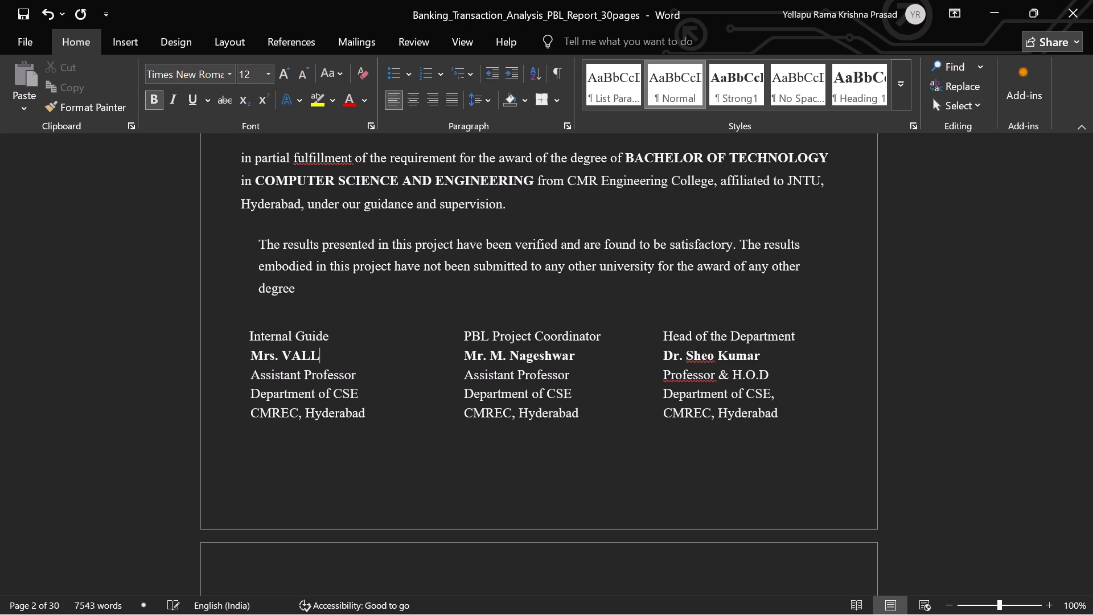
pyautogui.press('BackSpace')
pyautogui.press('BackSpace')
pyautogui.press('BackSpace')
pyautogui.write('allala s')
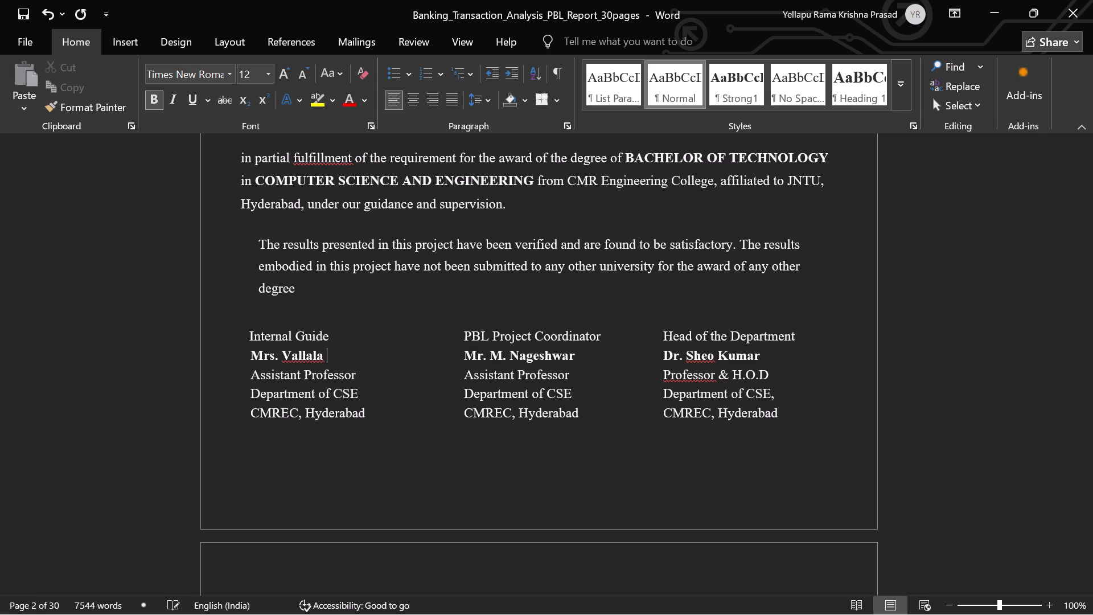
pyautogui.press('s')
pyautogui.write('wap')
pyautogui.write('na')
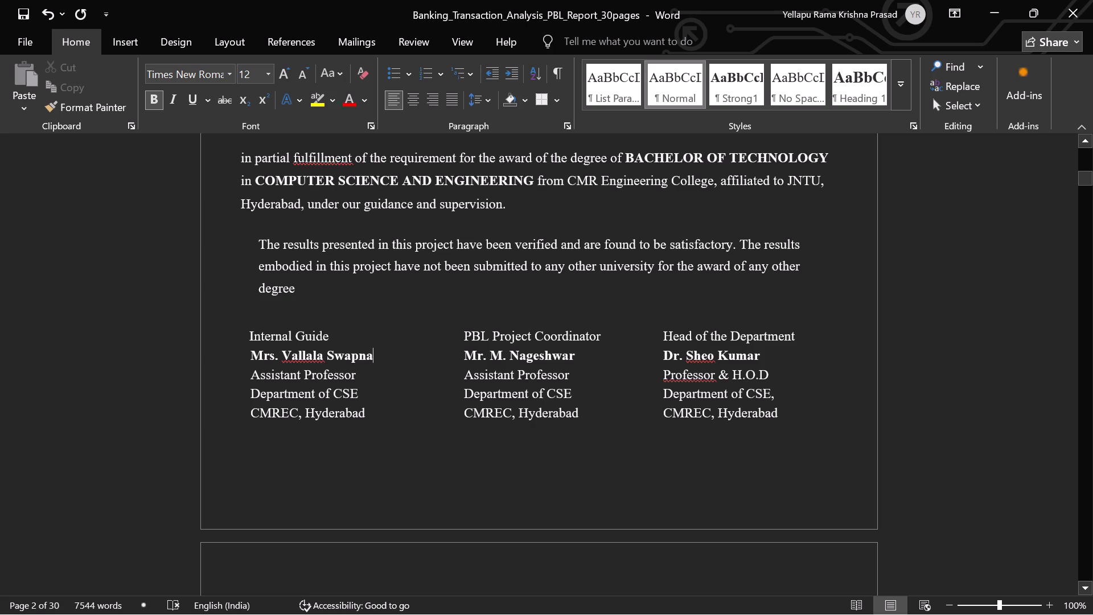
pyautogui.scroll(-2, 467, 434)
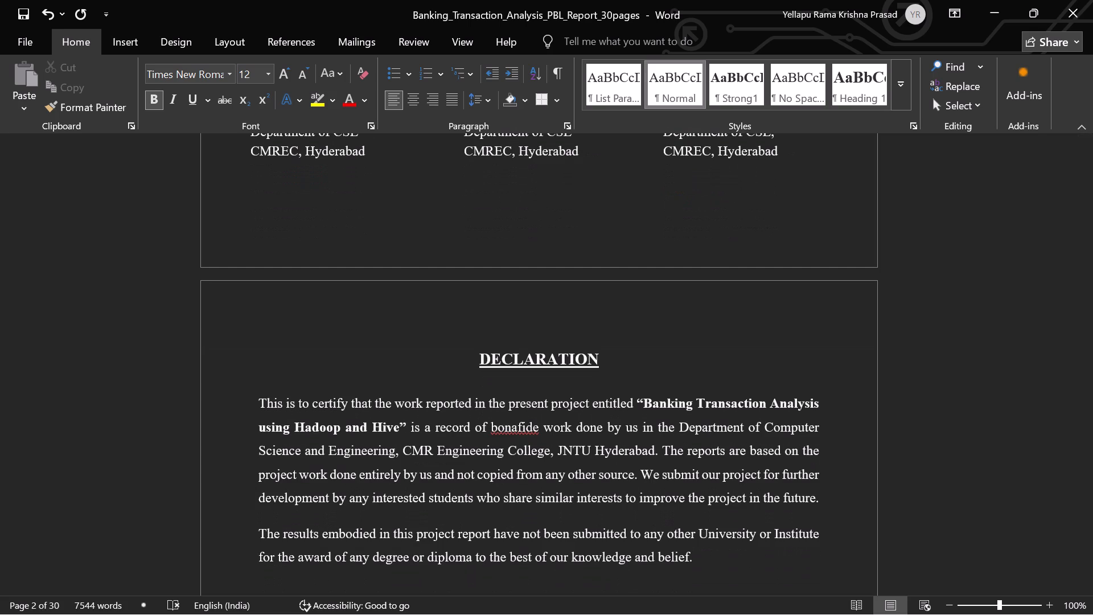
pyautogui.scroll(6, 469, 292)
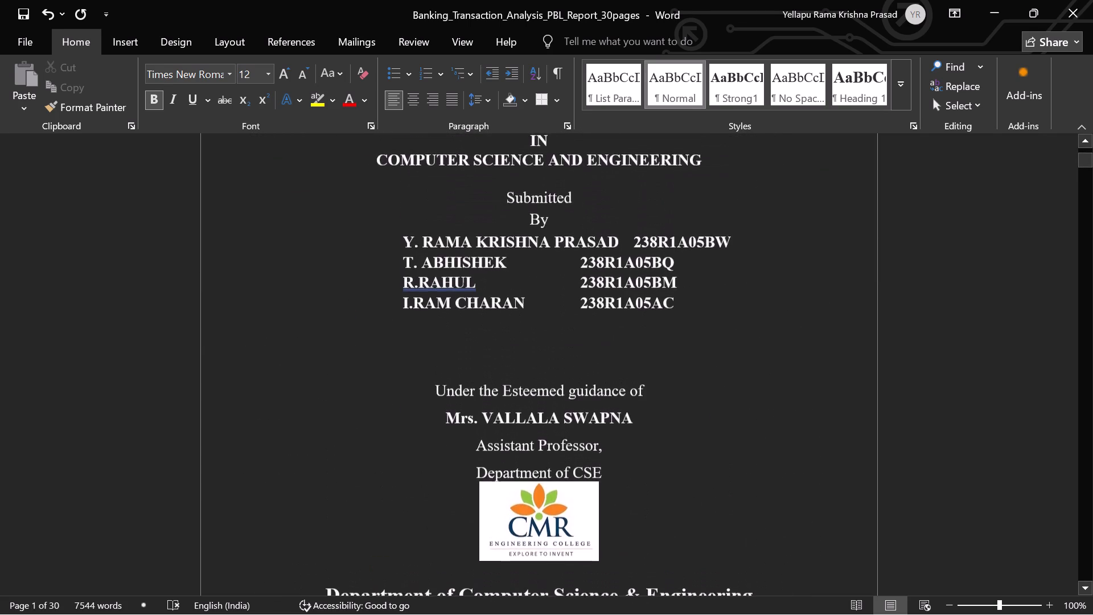
# Review the student names, roll numbers and guide's name on the cover page and the certificate page.
pyautogui.scroll(2, 469, 292)
pyautogui.scroll(-1, 469, 292)
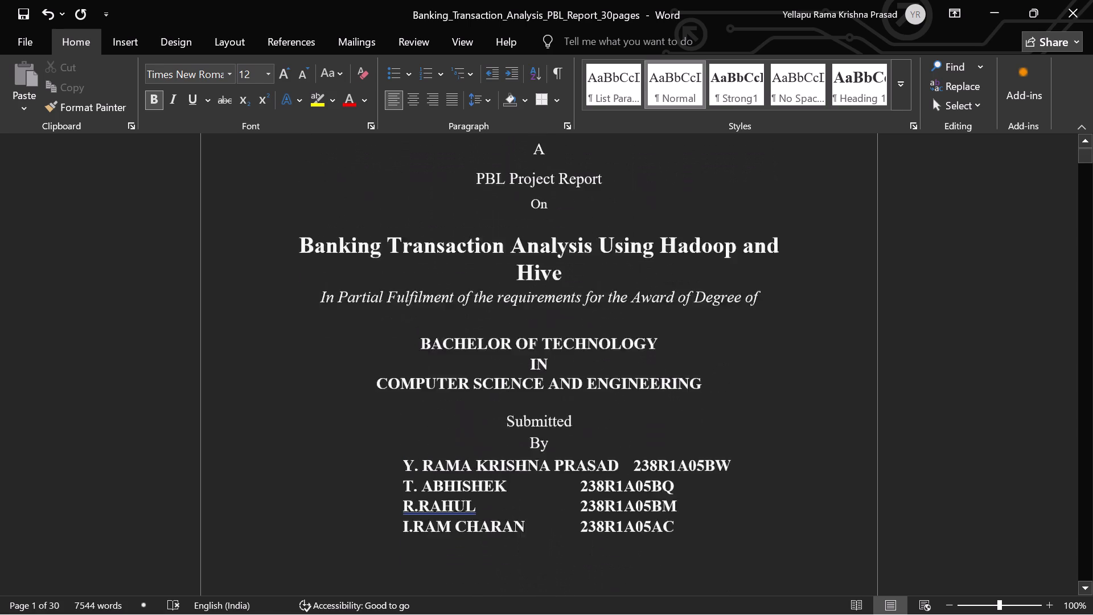
pyautogui.scroll(-2, 469, 292)
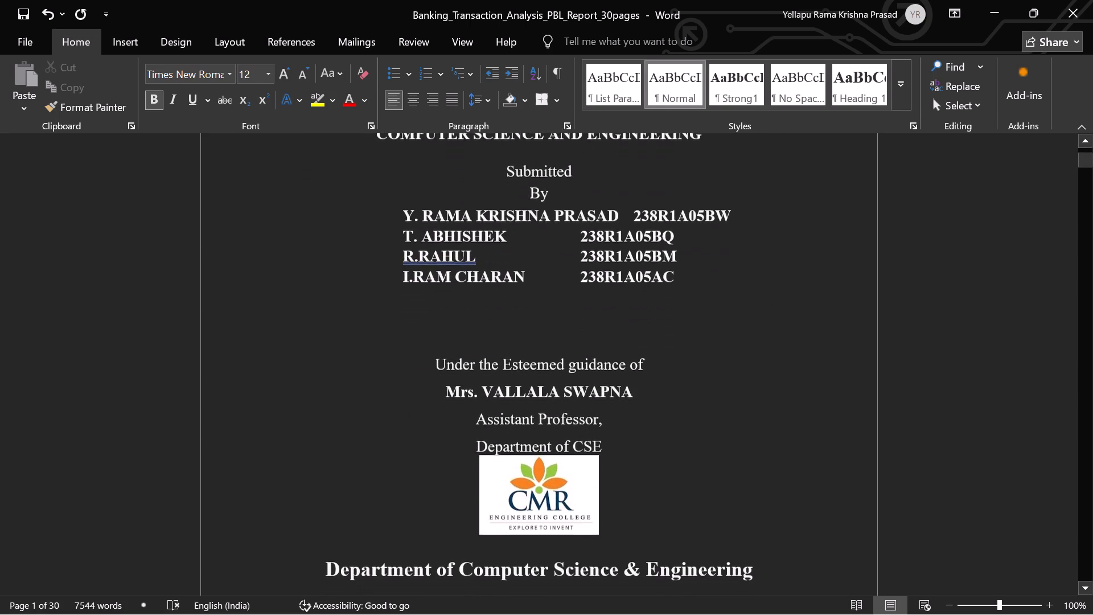
pyautogui.scroll(-8, 469, 292)
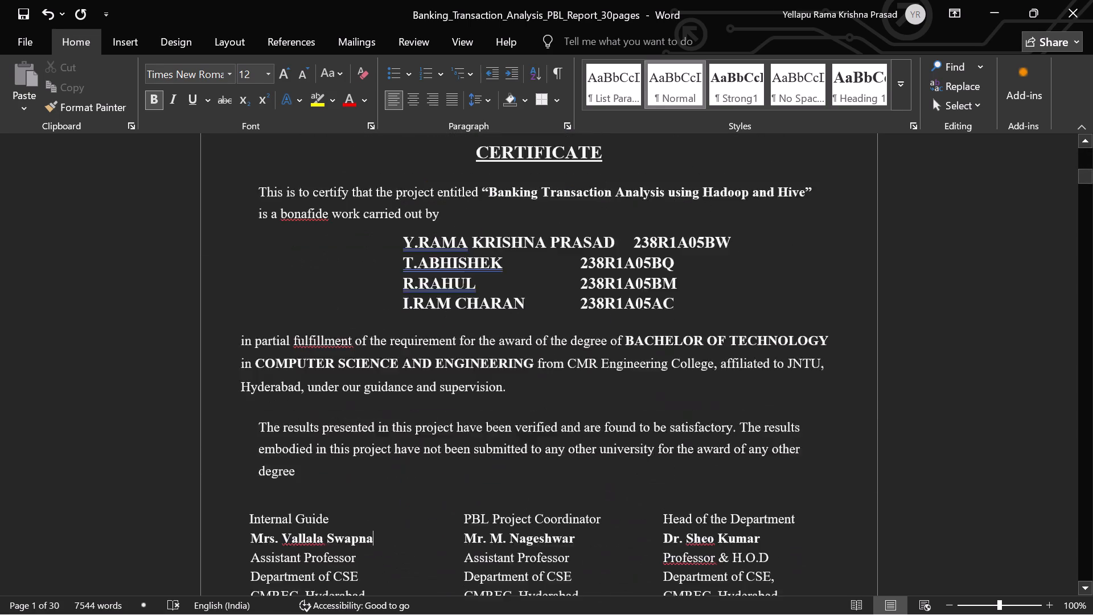
pyautogui.scroll(-1, 469, 292)
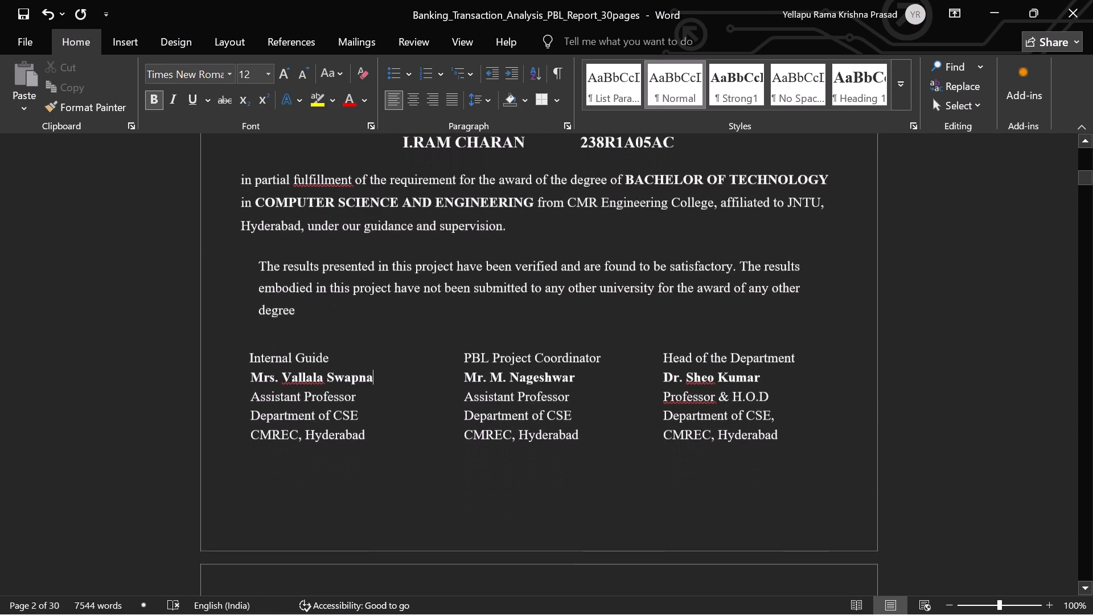
# Replace the first listed student's name on page 3 with the matching cover-page student's initial and first two given names in capital letters.
pyautogui.scroll(-3, 469, 292)
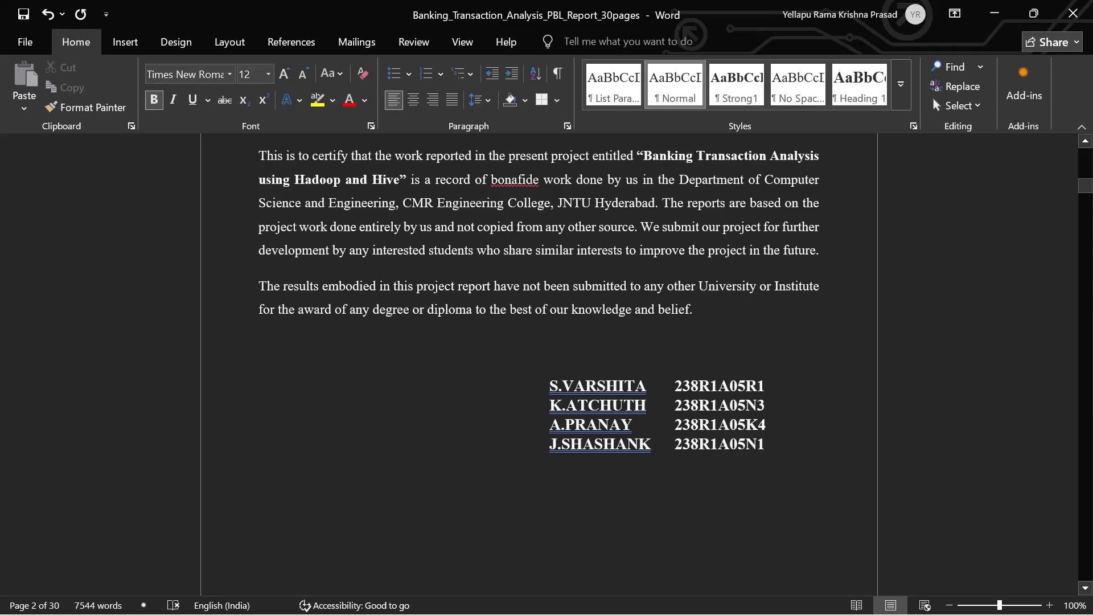
pyautogui.click(659, 382)
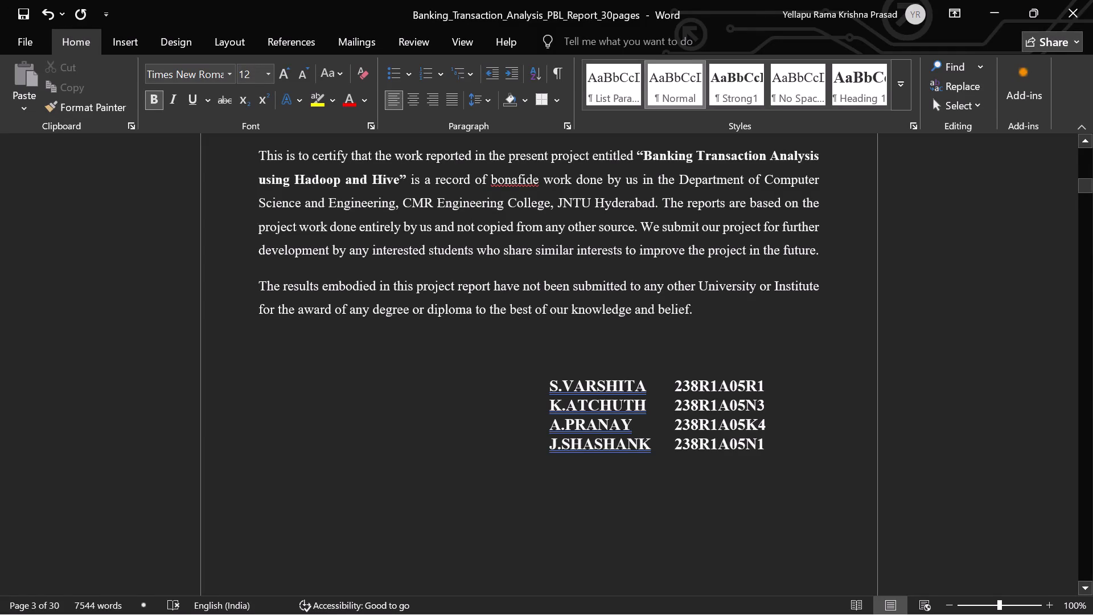
pyautogui.click(659, 382)
pyautogui.press('BackSpace')
pyautogui.press('BackSpace')
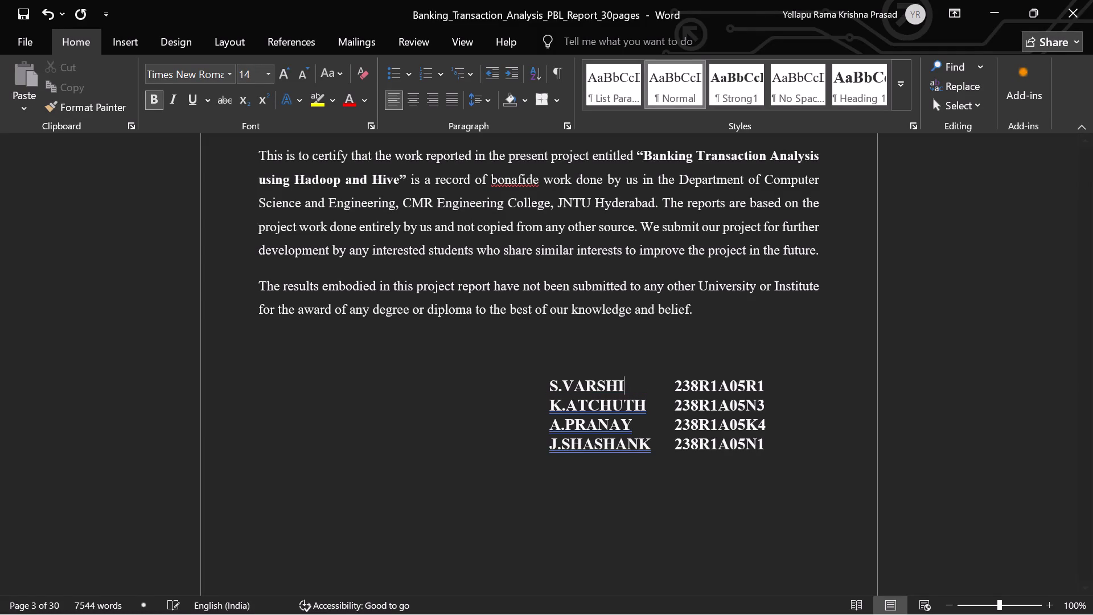
pyautogui.press('BackSpace')
pyautogui.press('BackSpace')
pyautogui.press('BackSpace')
pyautogui.press('BackSpace')
pyautogui.press('BackSpace')
pyautogui.press('BackSpace')
pyautogui.press('BackSpace')
pyautogui.press('BackSpace')
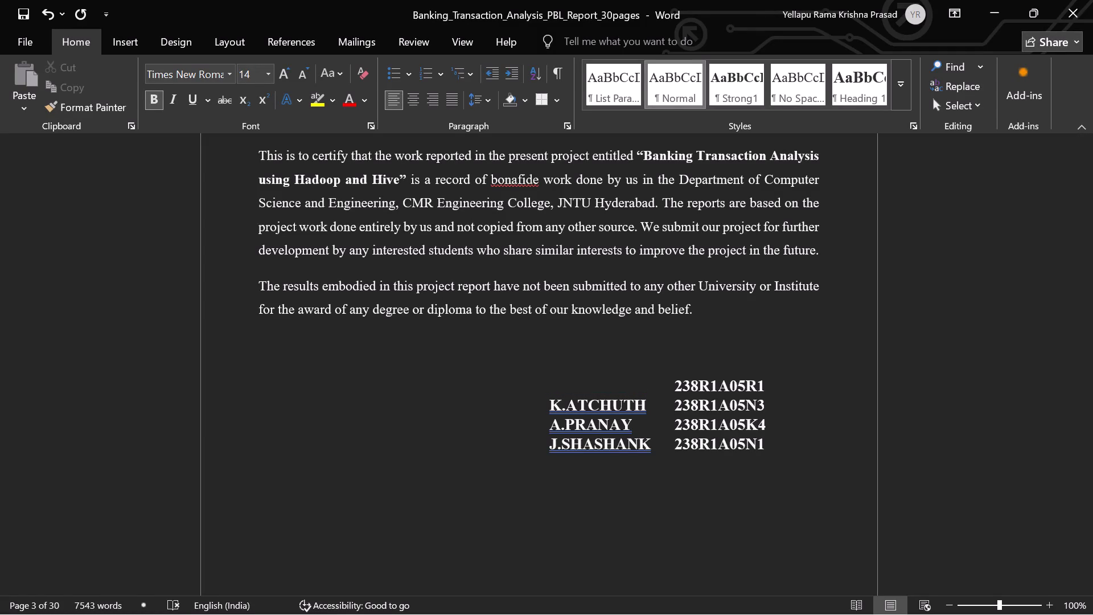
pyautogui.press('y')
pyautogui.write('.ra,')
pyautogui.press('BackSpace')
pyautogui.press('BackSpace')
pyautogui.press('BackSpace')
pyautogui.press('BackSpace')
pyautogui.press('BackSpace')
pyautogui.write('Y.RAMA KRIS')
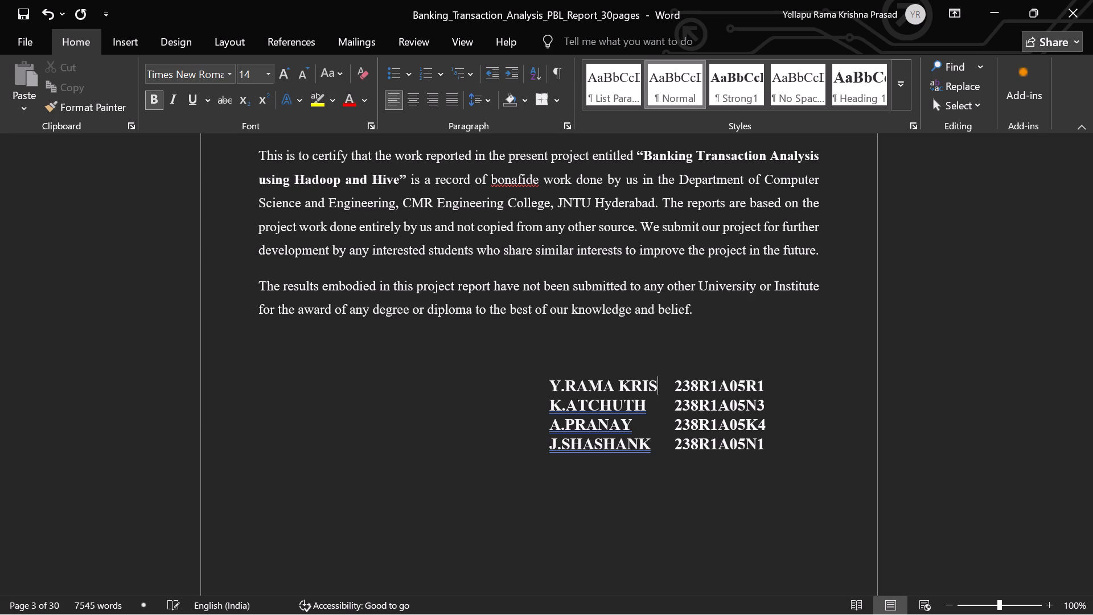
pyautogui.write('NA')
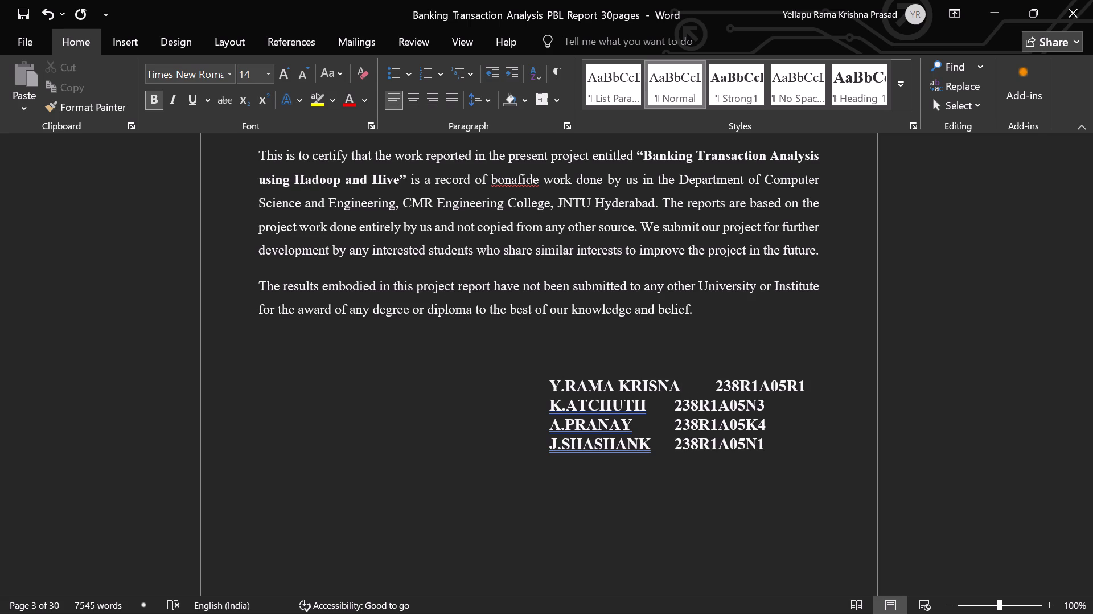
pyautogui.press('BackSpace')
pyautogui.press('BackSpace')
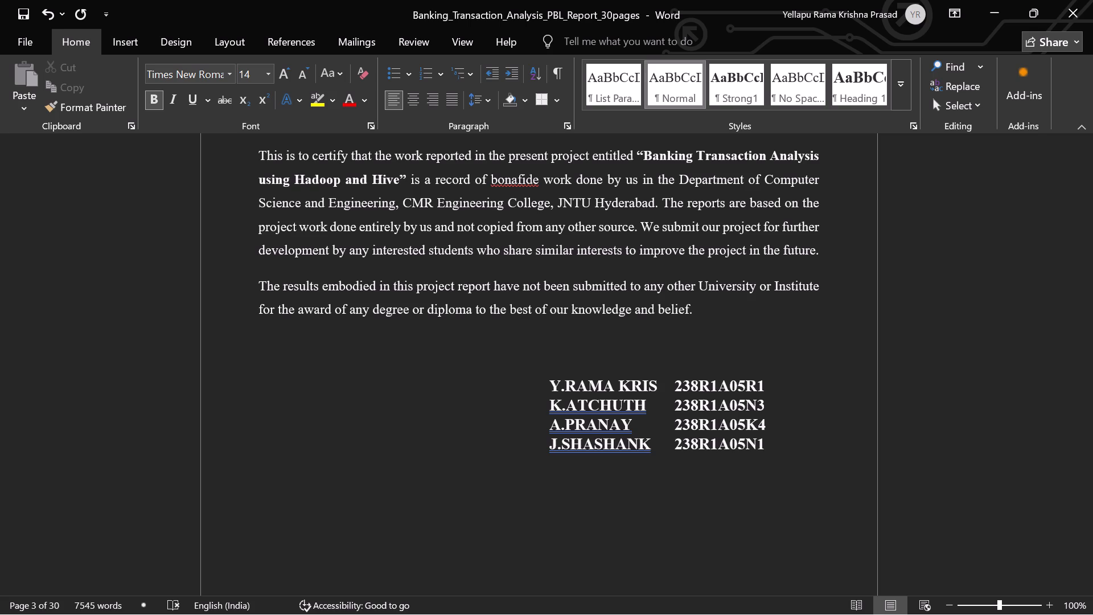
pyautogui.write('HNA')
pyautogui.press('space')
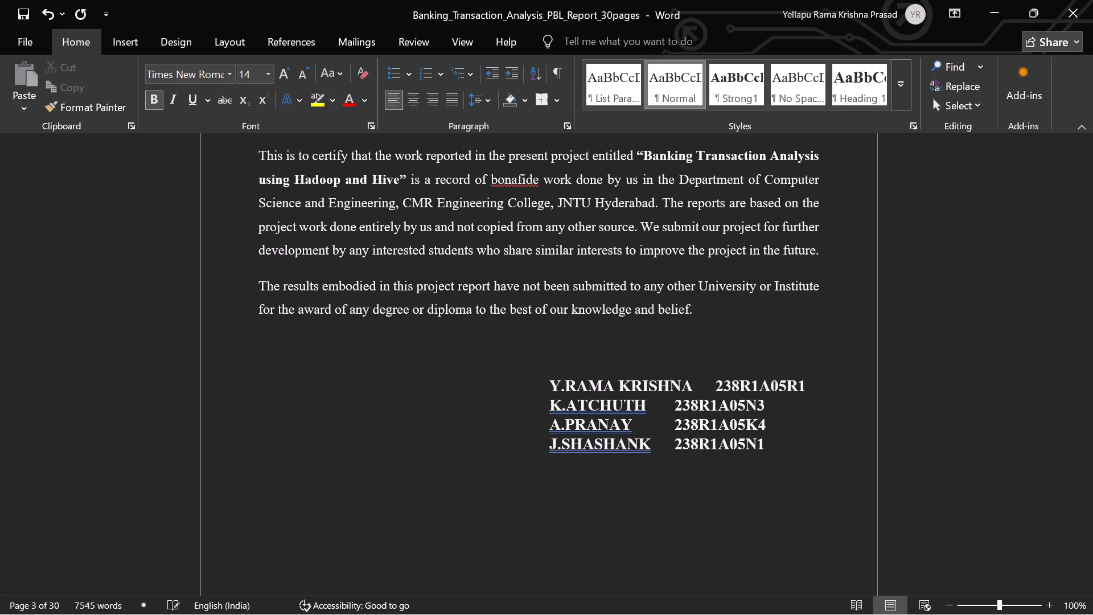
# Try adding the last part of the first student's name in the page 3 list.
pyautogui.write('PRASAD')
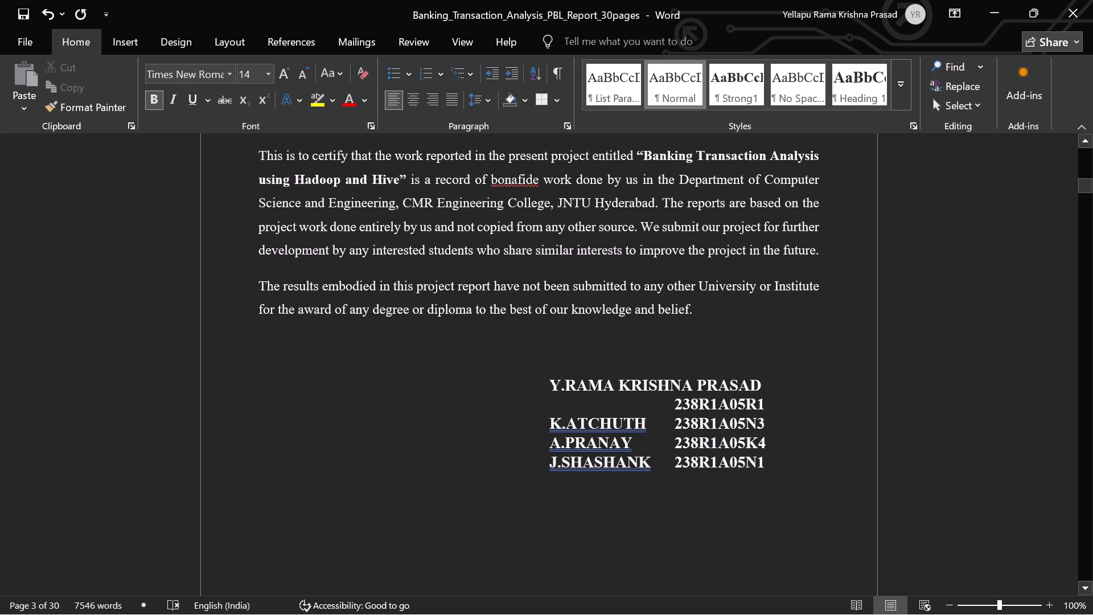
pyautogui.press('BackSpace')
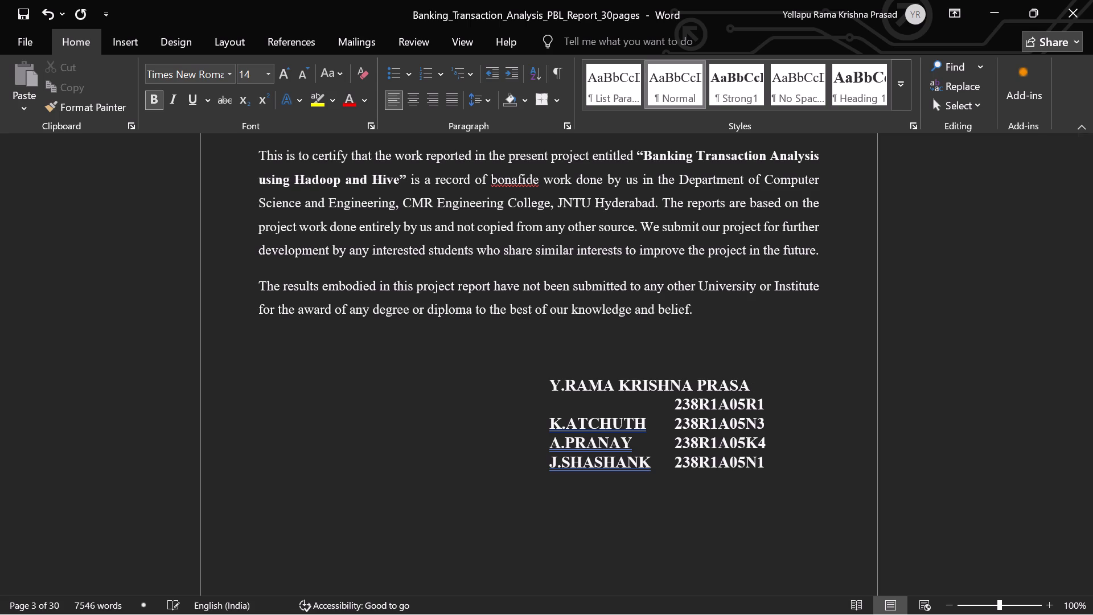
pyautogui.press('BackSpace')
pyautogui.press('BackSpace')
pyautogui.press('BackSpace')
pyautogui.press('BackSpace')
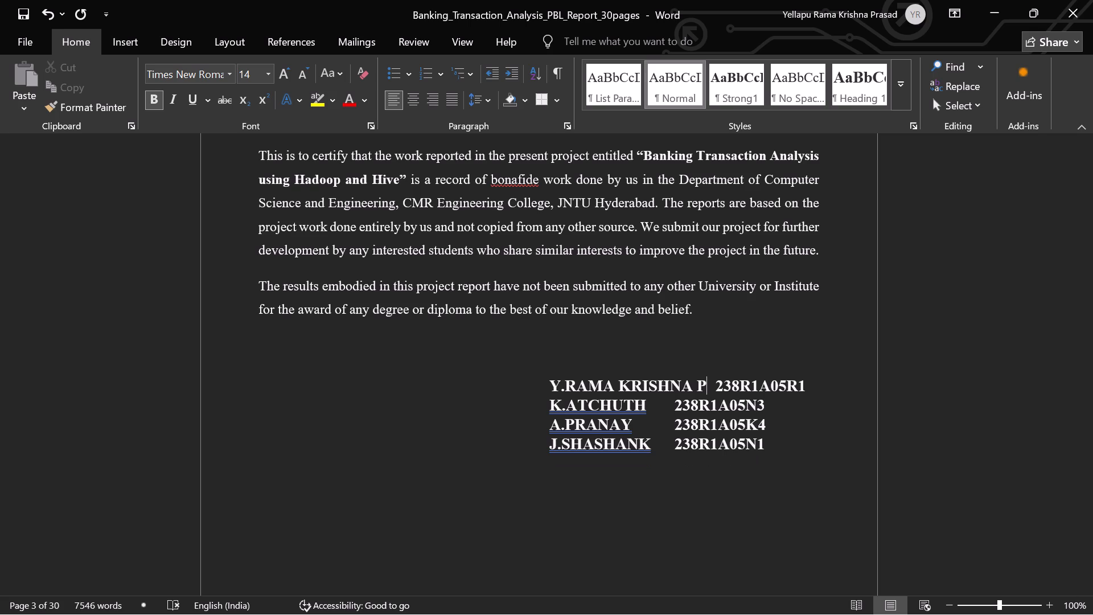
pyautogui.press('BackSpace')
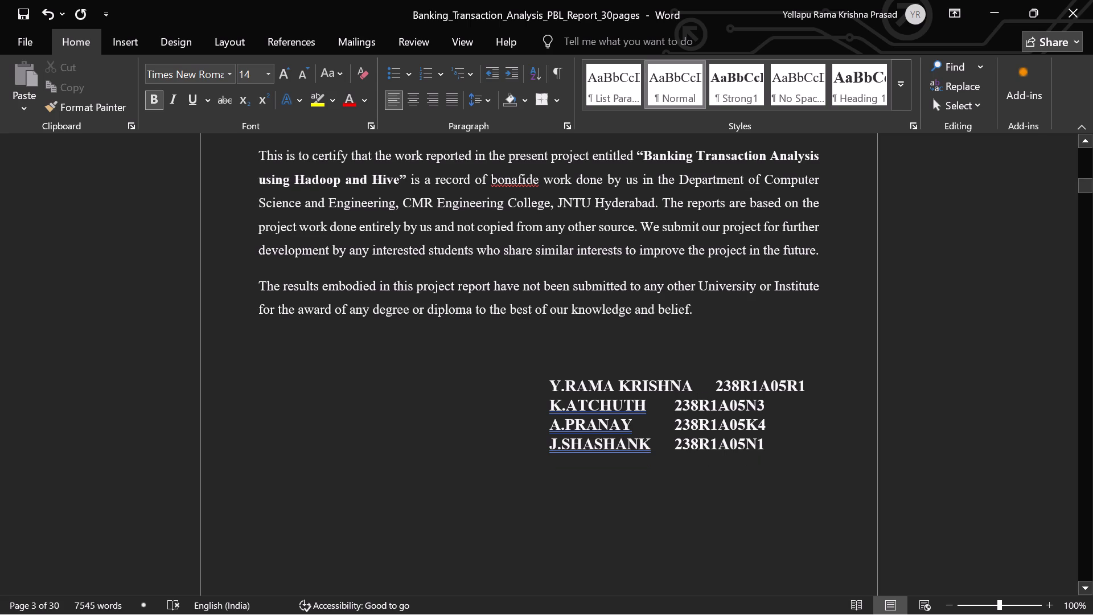
# Replace the second listed student's name on page 3 with the matching cover-page student's initial and name in capital letters.
pyautogui.click(655, 403)
pyautogui.press('BackSpace')
pyautogui.press('BackSpace')
pyautogui.press('BackSpace')
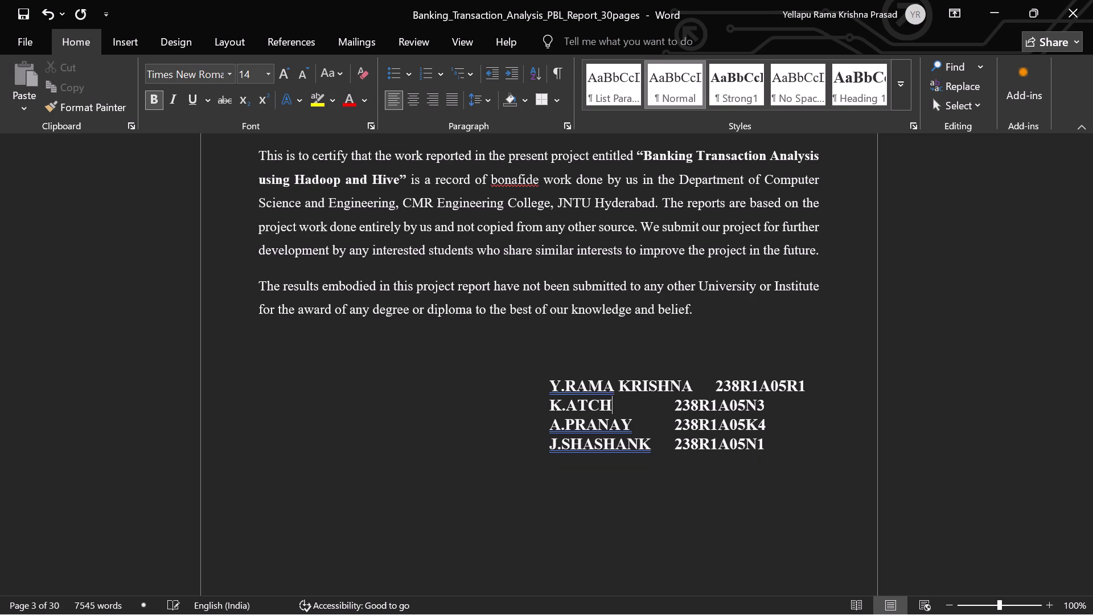
pyautogui.press('BackSpace')
pyautogui.press('BackSpace')
pyautogui.press('BackSpace')
pyautogui.press('BackSpace')
pyautogui.press('BackSpace')
pyautogui.press('BackSpace')
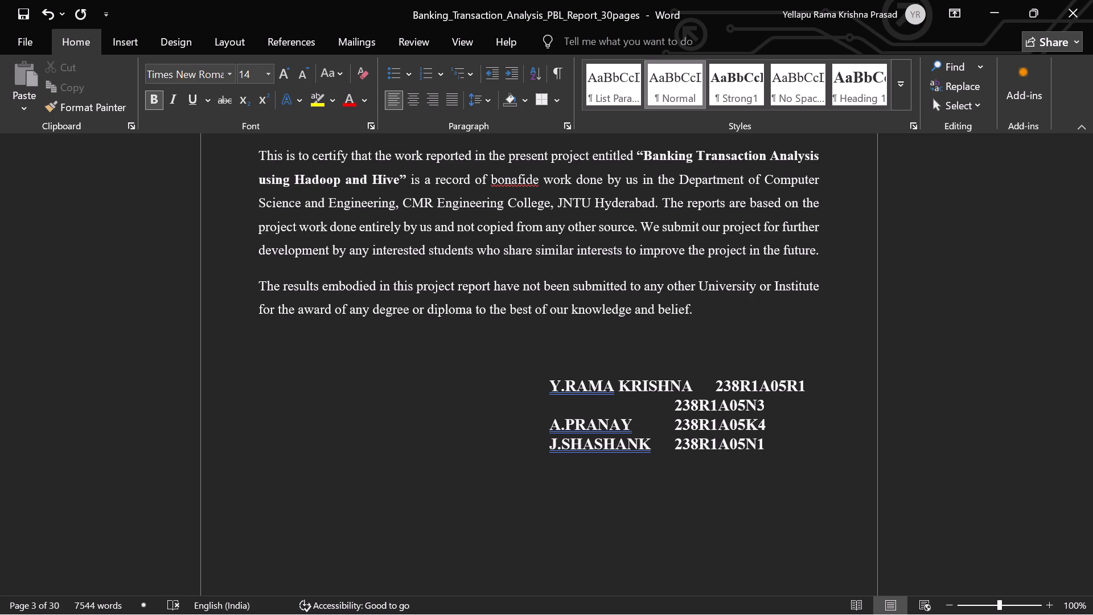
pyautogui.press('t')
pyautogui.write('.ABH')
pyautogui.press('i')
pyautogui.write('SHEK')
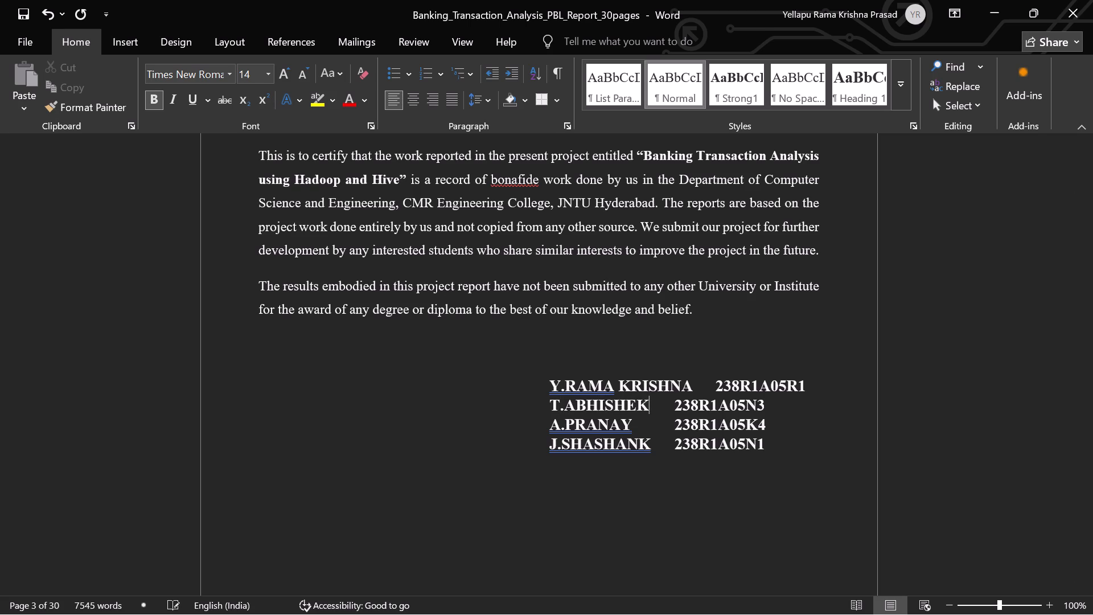
# Replace the third listed student's name on page 3 with the matching cover-page student's initial and name in capital letters.
pyautogui.click(638, 422)
pyautogui.press('BackSpace')
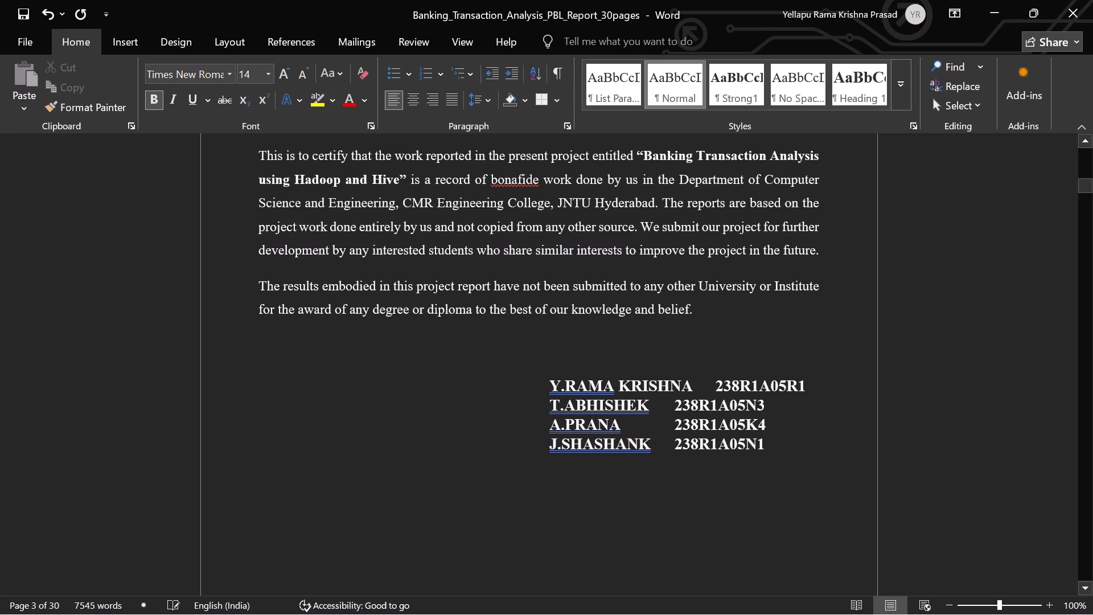
pyautogui.press('BackSpace')
pyautogui.press('BackSpace')
pyautogui.press('BackSpace')
pyautogui.press('BackSpace')
pyautogui.press('BackSpace')
pyautogui.press('BackSpace')
pyautogui.press('BackSpace')
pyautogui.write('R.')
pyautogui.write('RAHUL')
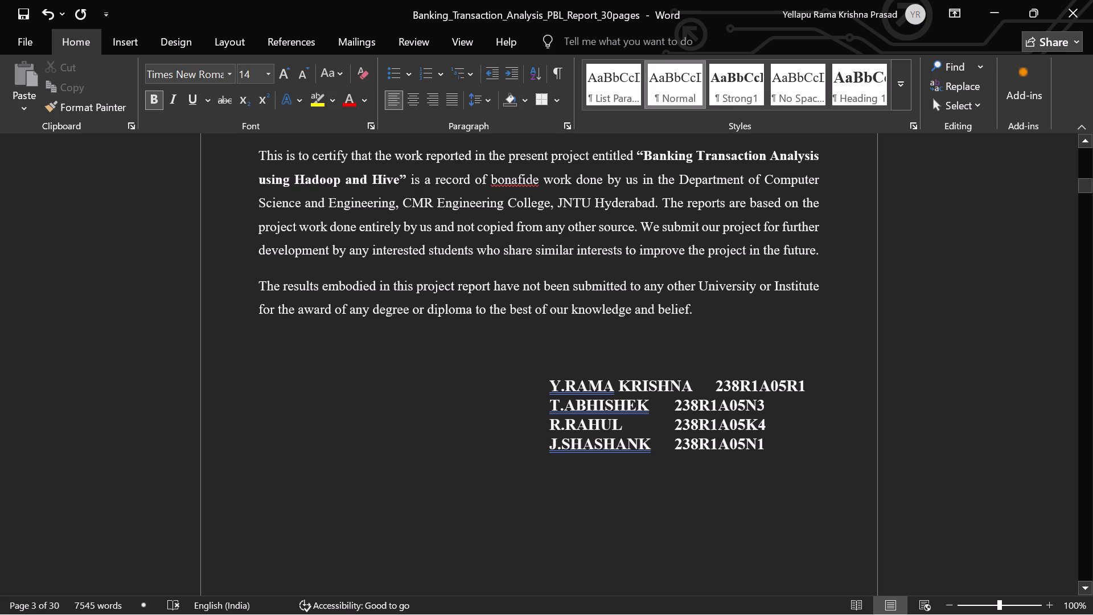
# Replace the fourth listed student's name on page 3 with the matching cover-page student's initial and name in capital letters.
pyautogui.click(656, 445)
pyautogui.press('BackSpace')
pyautogui.press('BackSpace')
pyautogui.press('BackSpace')
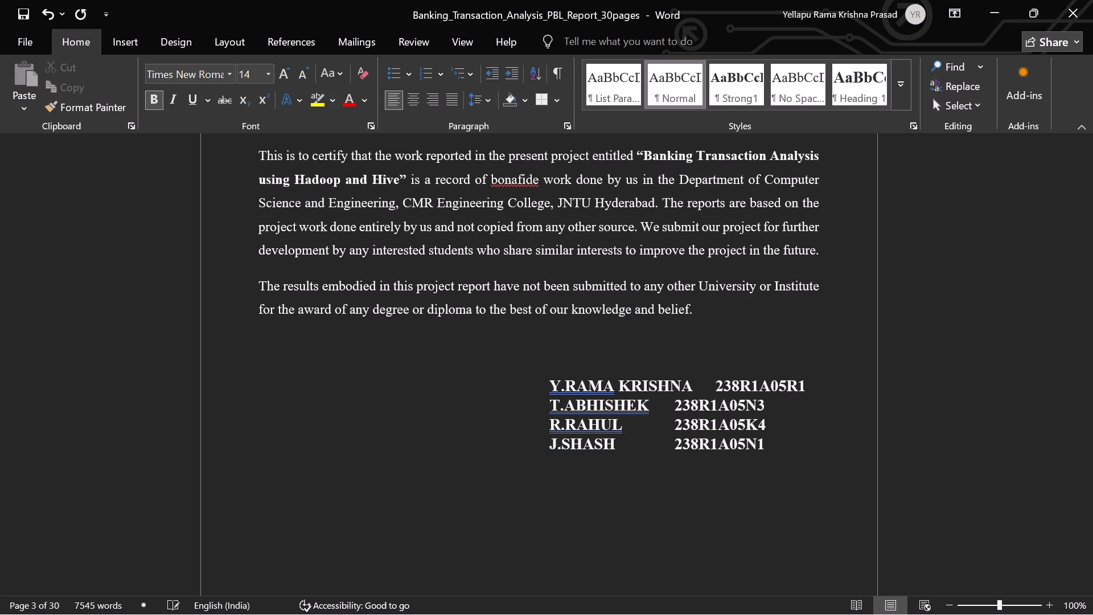
pyautogui.press('BackSpace')
pyautogui.press('BackSpace')
pyautogui.press('BackSpace')
pyautogui.press('BackSpace')
pyautogui.press('BackSpace')
pyautogui.press('BackSpace')
pyautogui.press('BackSpace')
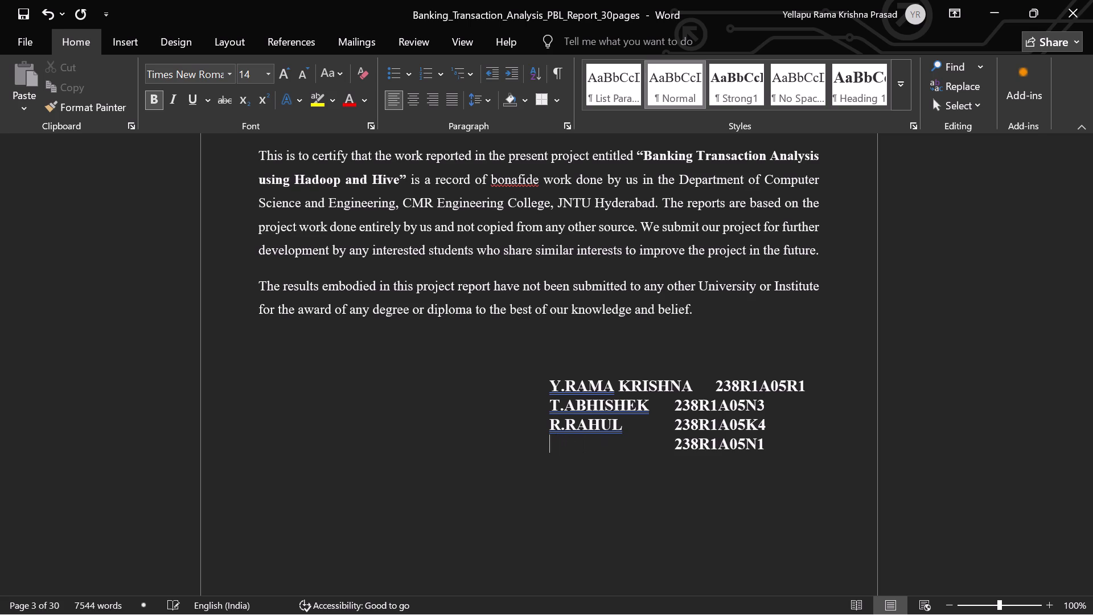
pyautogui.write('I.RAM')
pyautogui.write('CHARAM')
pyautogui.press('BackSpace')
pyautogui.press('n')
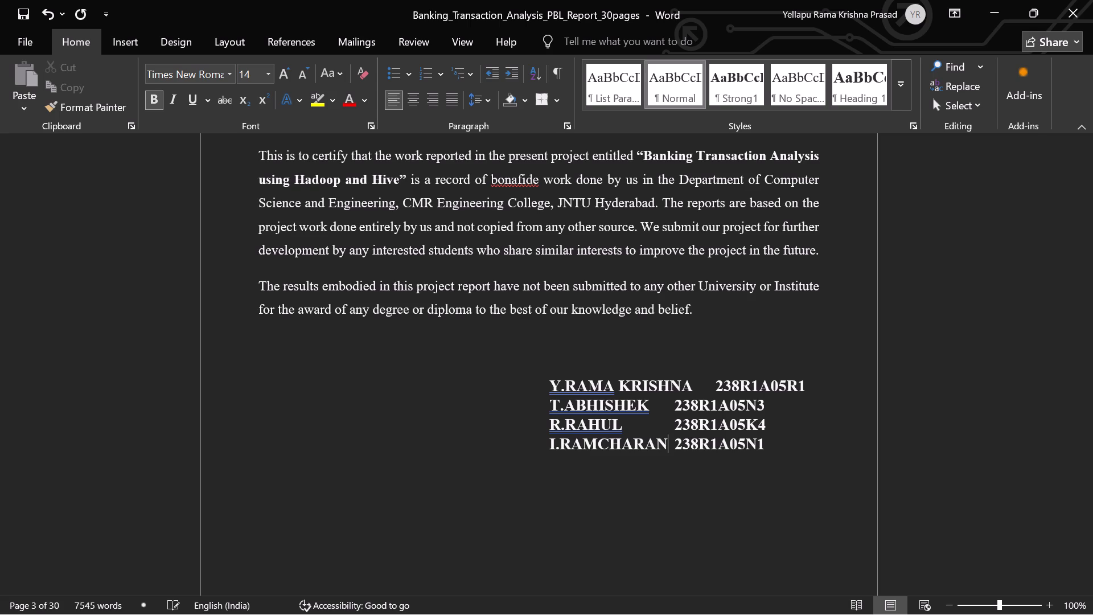
# Change the last two characters of the fourth student's roll number on page 3 to match the cover page.
pyautogui.click(769, 444)
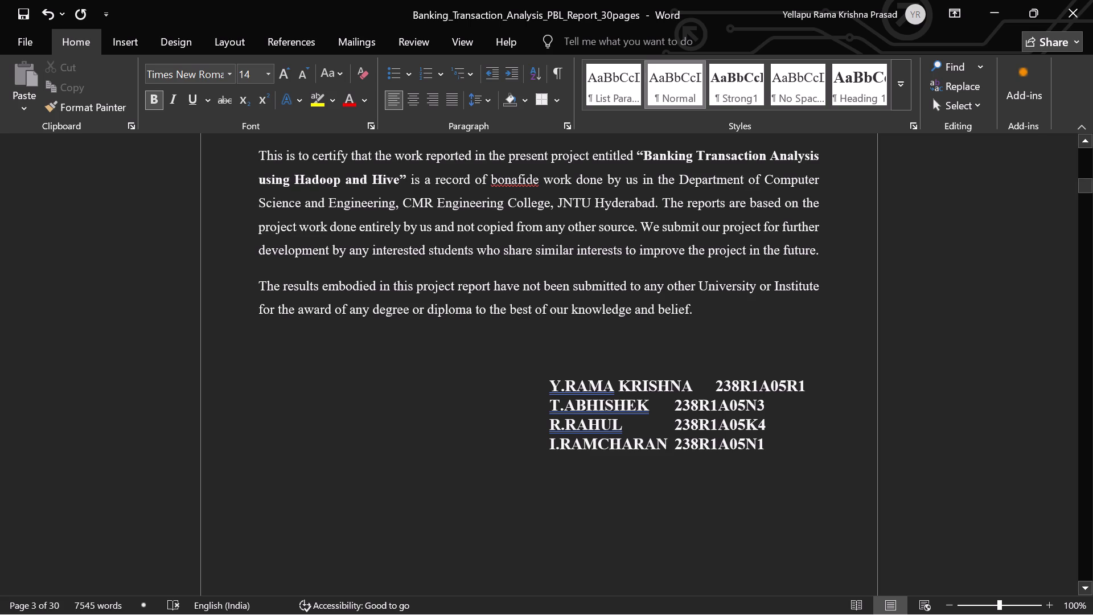
pyautogui.press('BackSpace')
pyautogui.press('BackSpace')
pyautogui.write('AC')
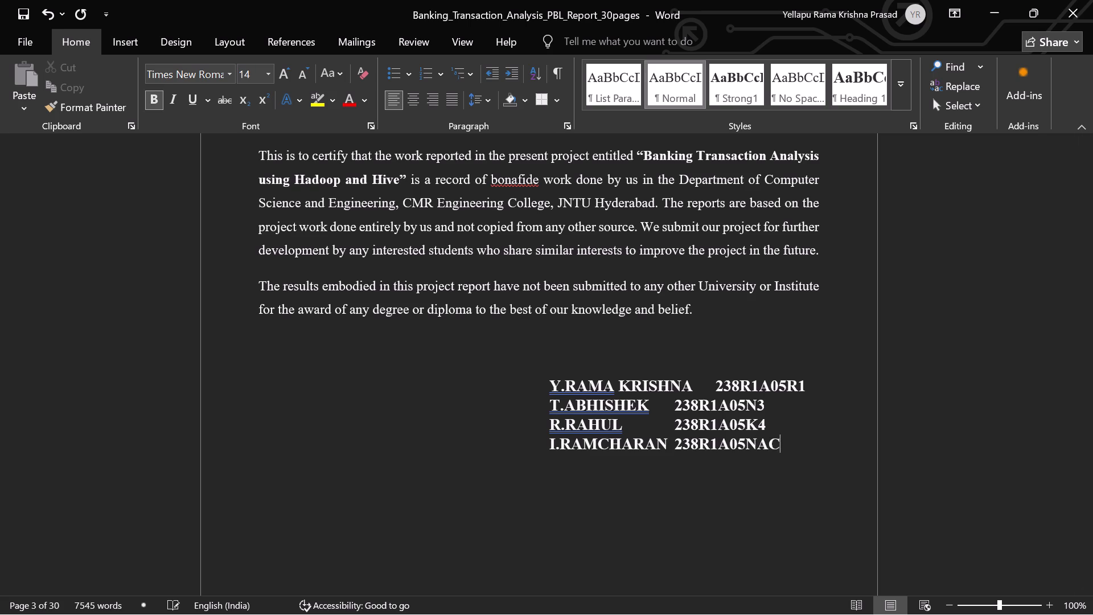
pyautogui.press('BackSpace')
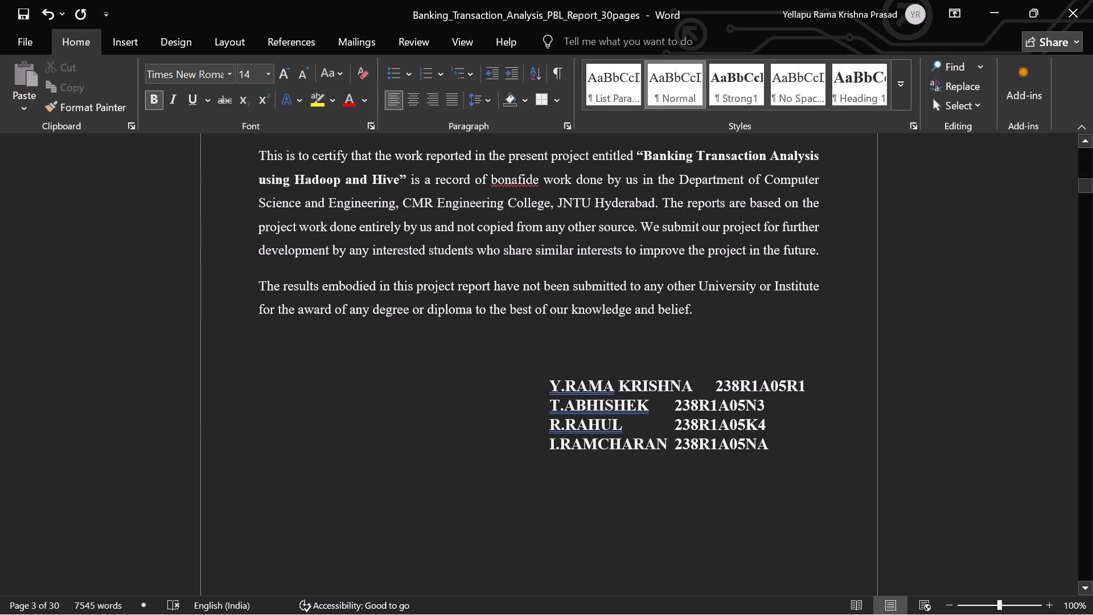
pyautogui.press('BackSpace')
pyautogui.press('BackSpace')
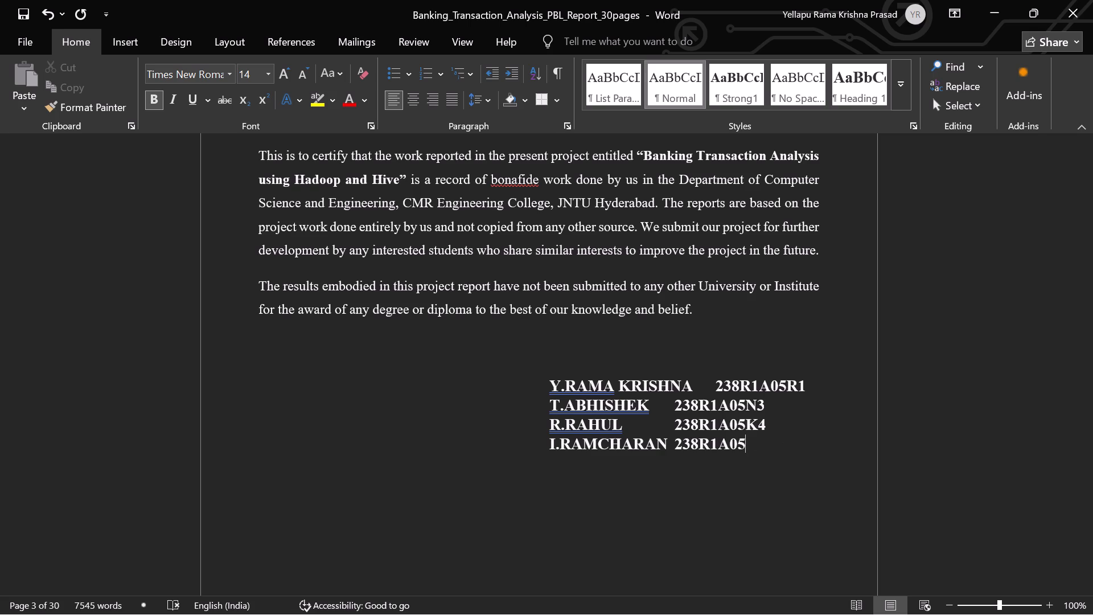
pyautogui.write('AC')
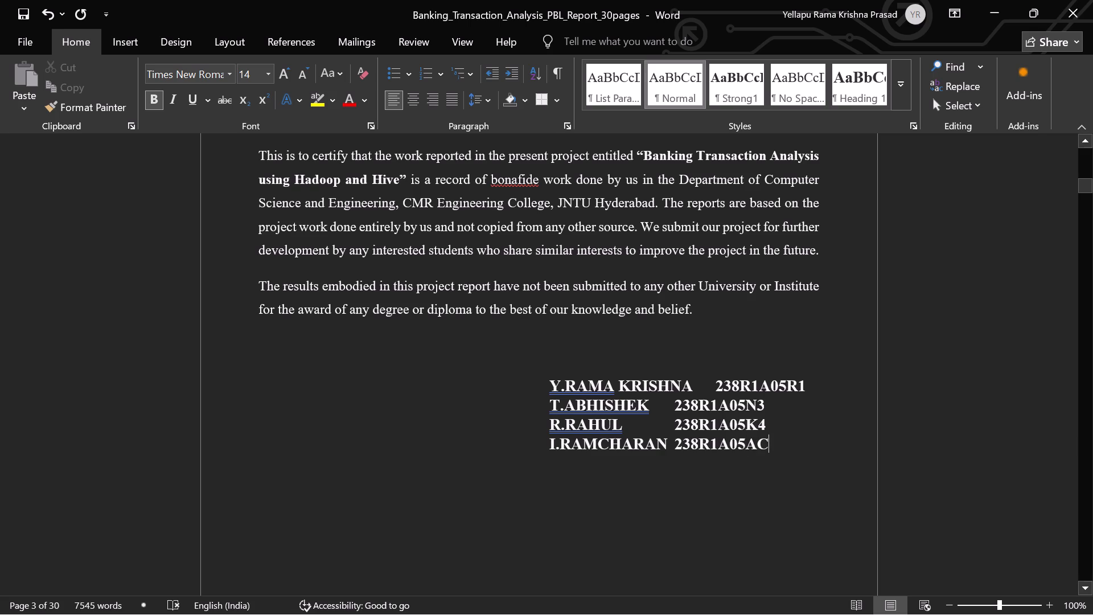
# Change the last two characters of the third, second and first students' roll numbers on page 3 to match the cover page.
pyautogui.click(790, 417)
pyautogui.press('BackSpace')
pyautogui.press('BackSpace')
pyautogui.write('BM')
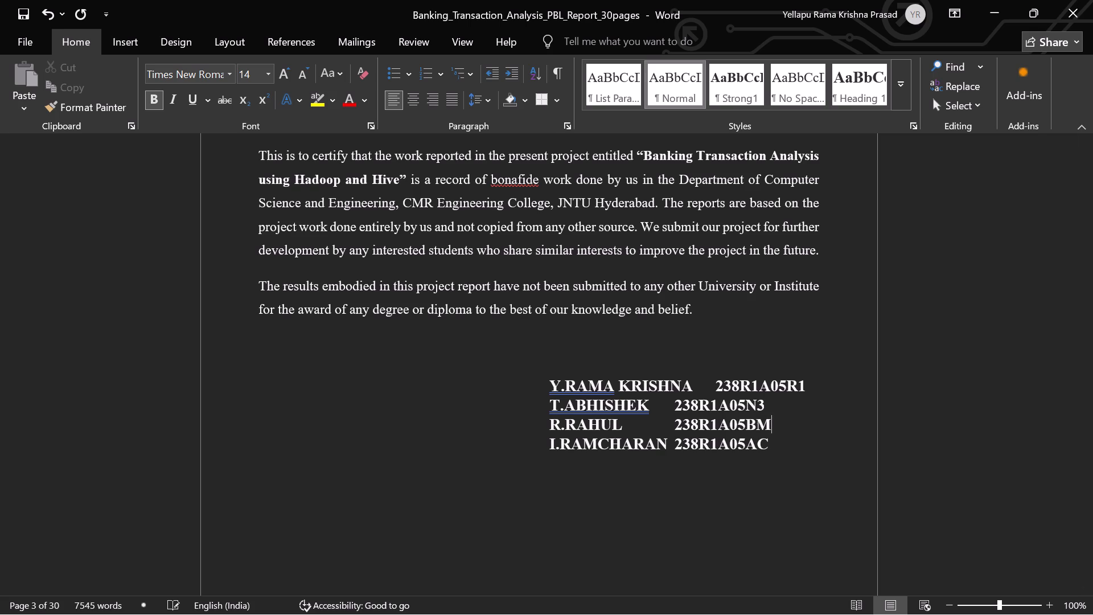
pyautogui.click(782, 404)
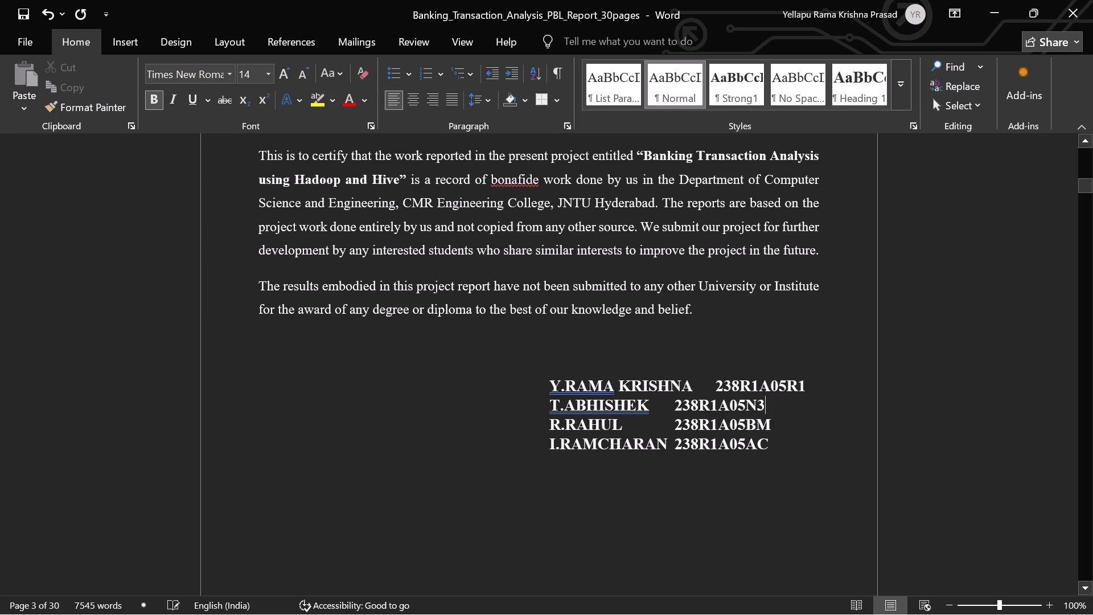
pyautogui.press('BackSpace')
pyautogui.press('BackSpace')
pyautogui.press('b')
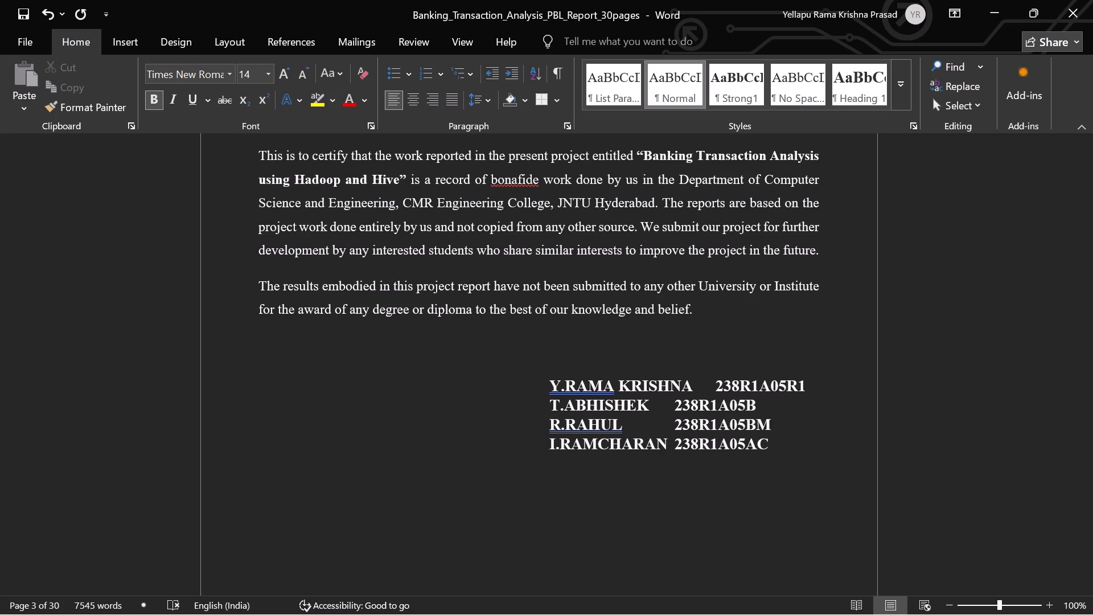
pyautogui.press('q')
pyautogui.click(824, 383)
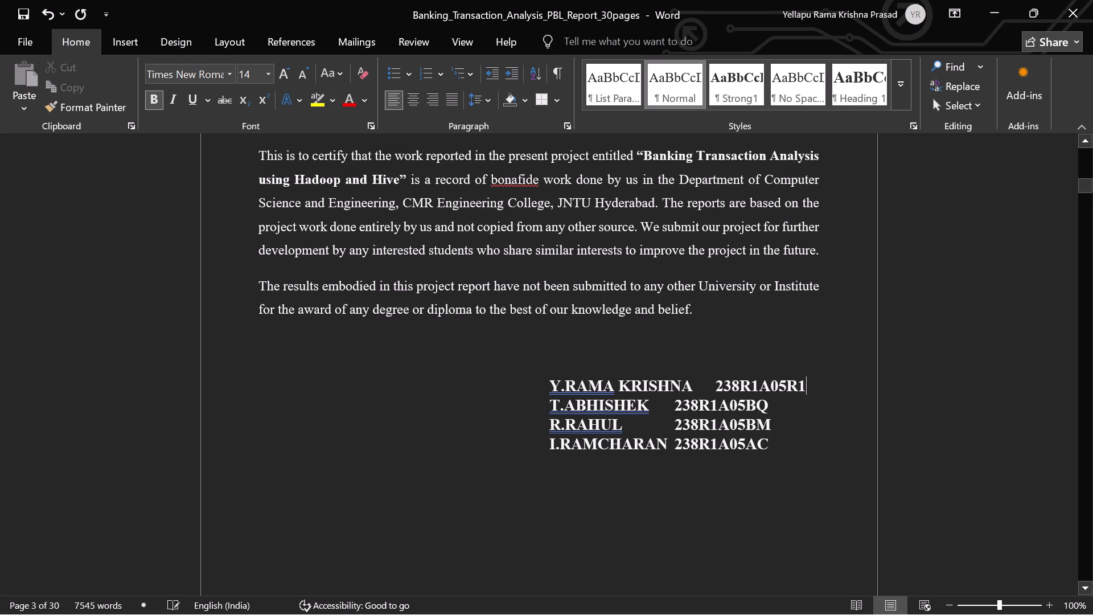
pyautogui.press('BackSpace')
pyautogui.press('BackSpace')
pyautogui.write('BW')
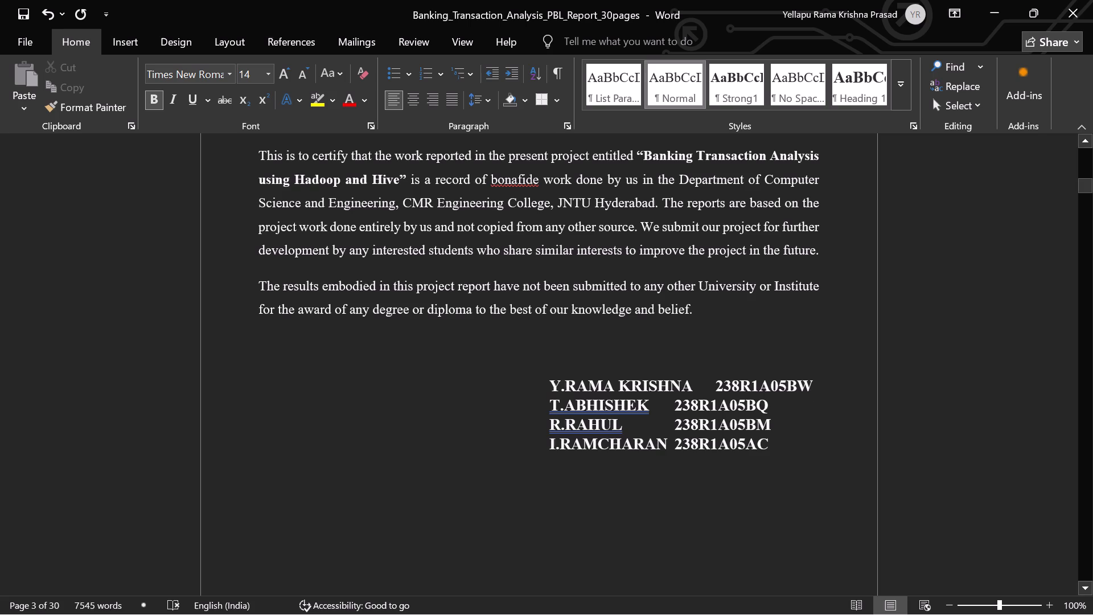
# Replace the internal guide's name after "Mrs." in the Acknowledgement with the new guide's initial and name in capital letters.
pyautogui.scroll(-3, 662, 452)
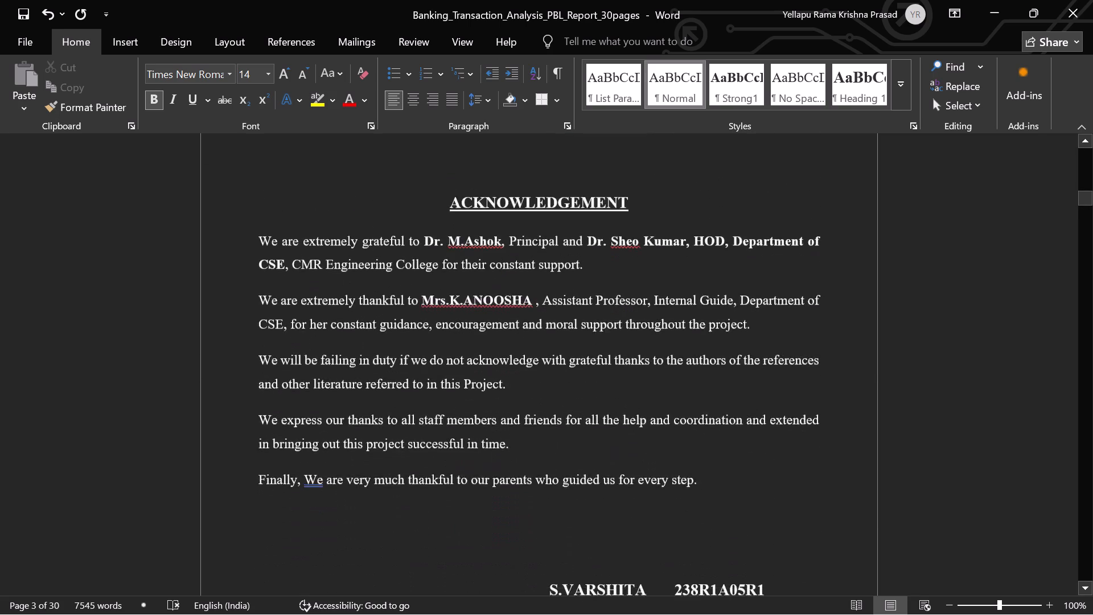
pyautogui.scroll(-2, 662, 452)
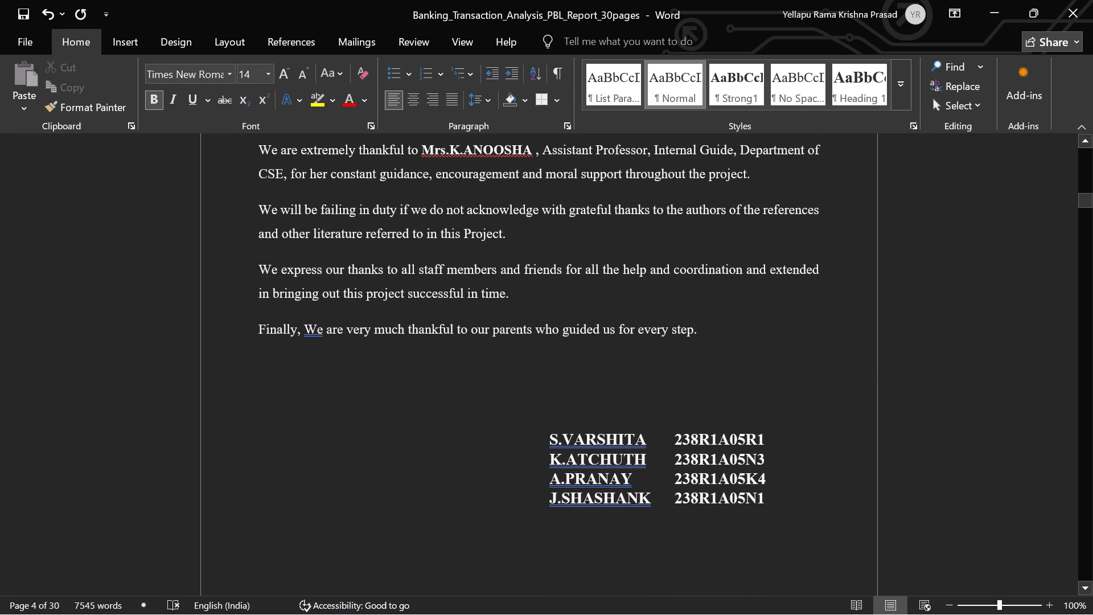
pyautogui.click(651, 442)
pyautogui.scroll(3, 611, 337)
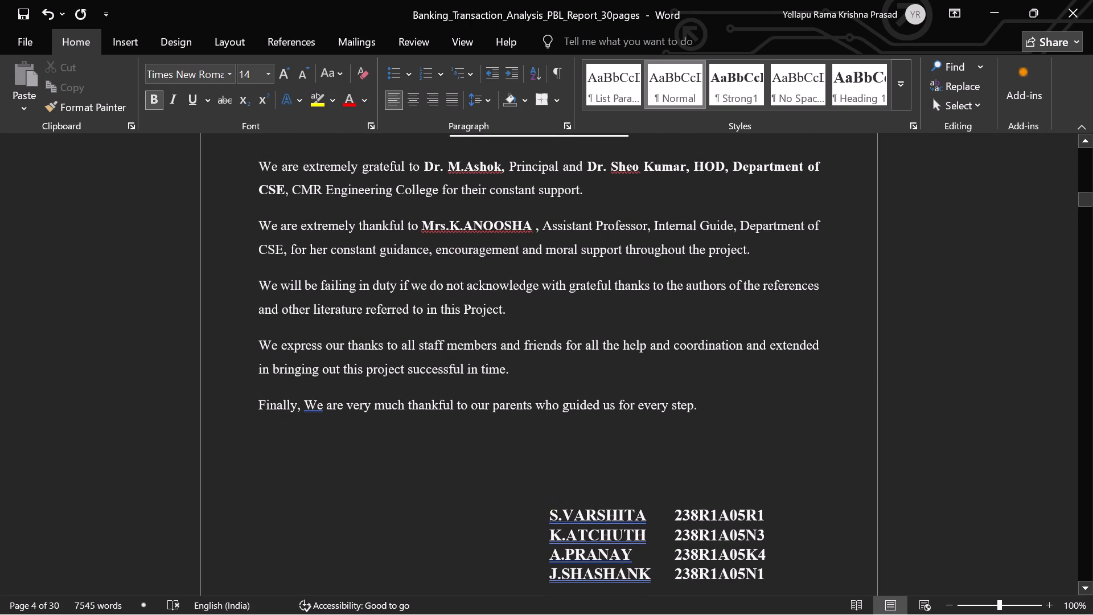
pyautogui.click(531, 224)
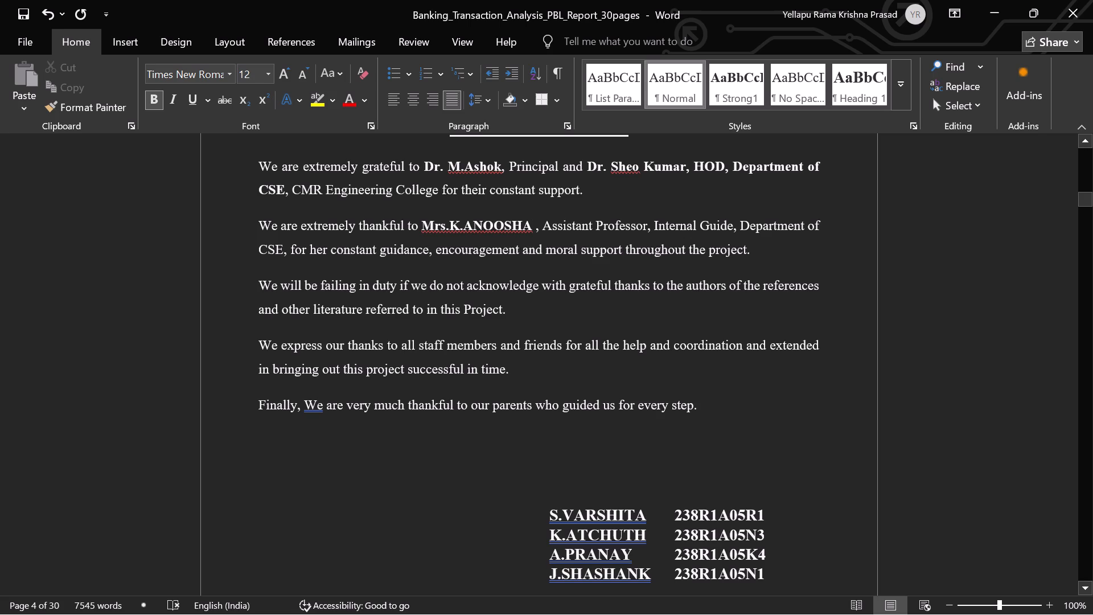
pyautogui.press('BackSpace')
pyautogui.press('BackSpace')
pyautogui.press('BackSpace')
pyautogui.press('BackSpace')
pyautogui.press('BackSpace')
pyautogui.press('BackSpace')
pyautogui.press('BackSpace')
pyautogui.press('BackSpace')
pyautogui.press('BackSpace')
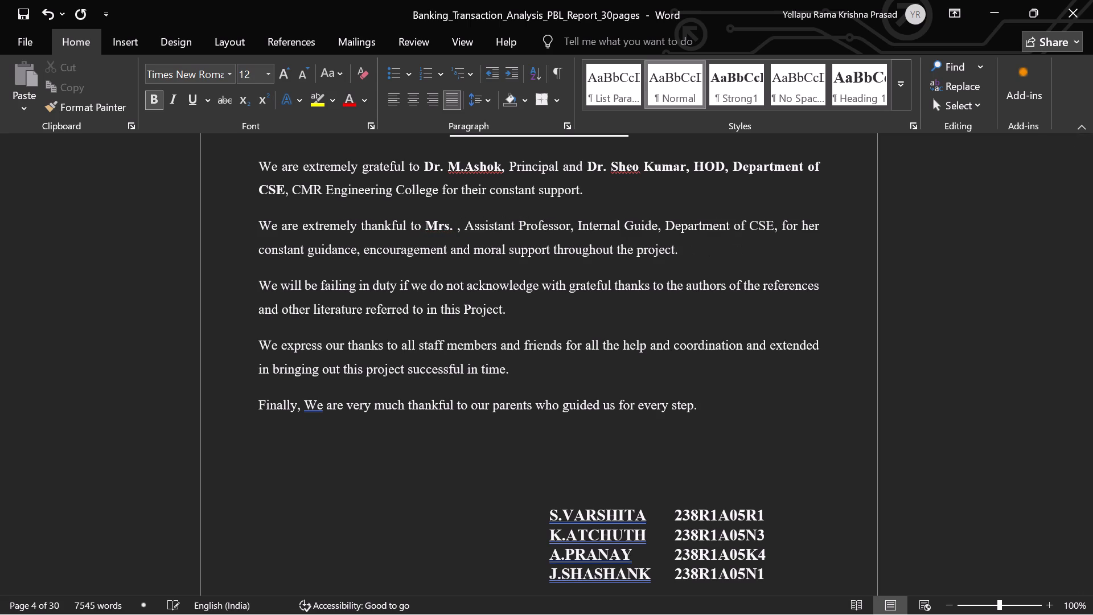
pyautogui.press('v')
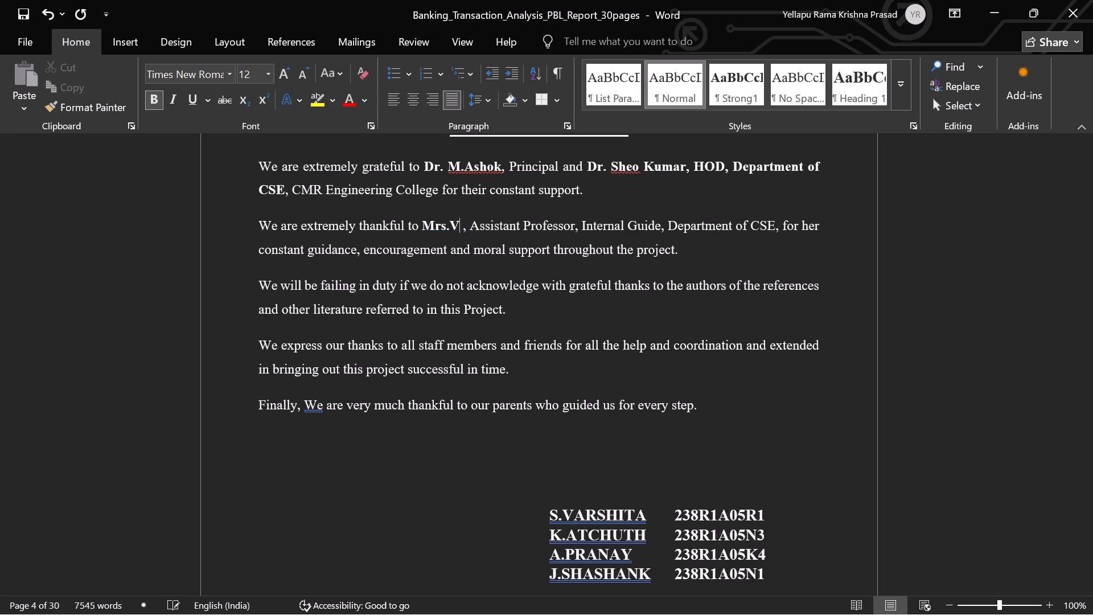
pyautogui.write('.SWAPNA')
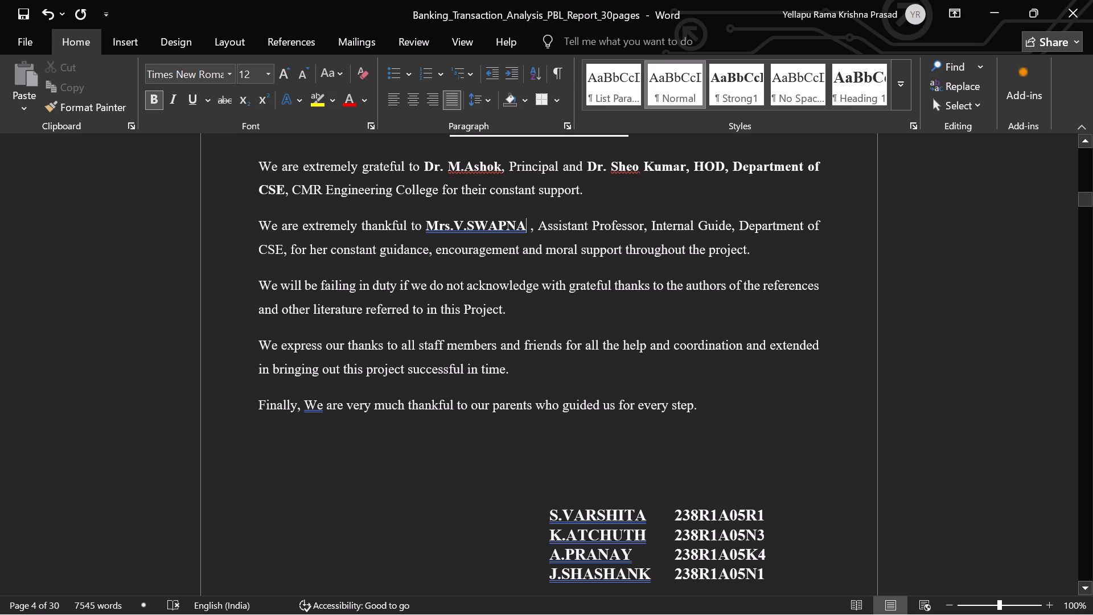
# Look through the report from the Acknowledgement past the list of tables and the chapters up to the fraud rules section.
pyautogui.scroll(-2, 485, 293)
pyautogui.scroll(3, 485, 293)
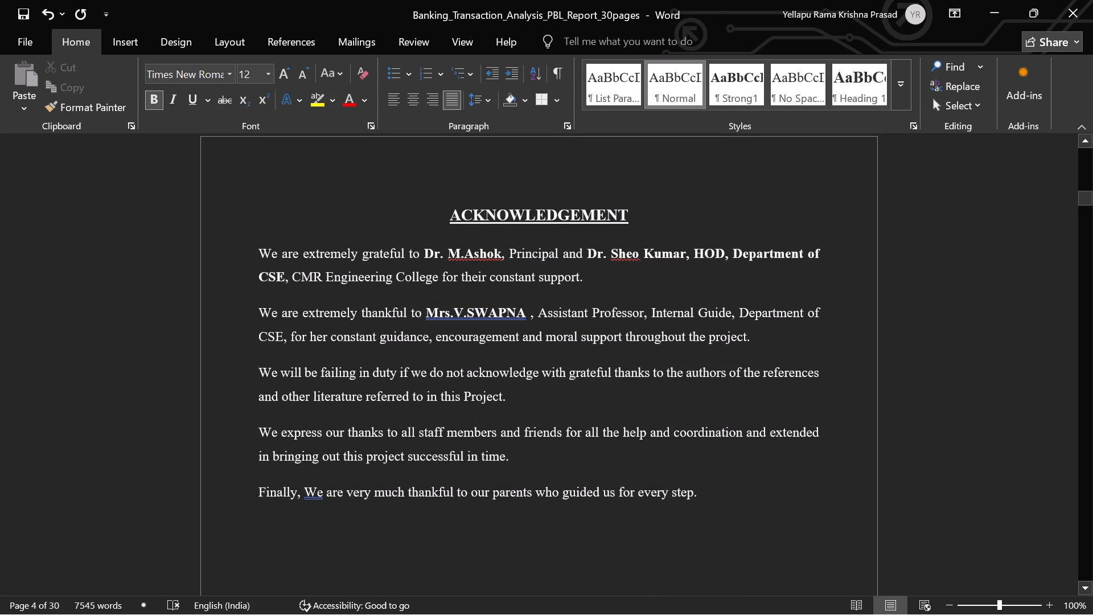
pyautogui.scroll(-4, 485, 293)
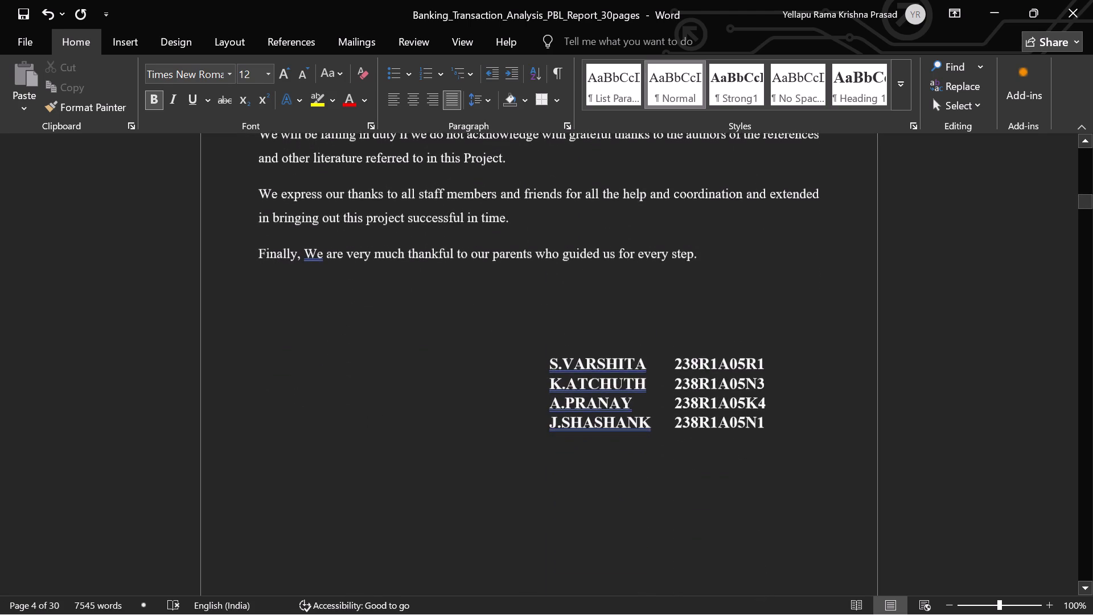
pyautogui.scroll(-5, 485, 293)
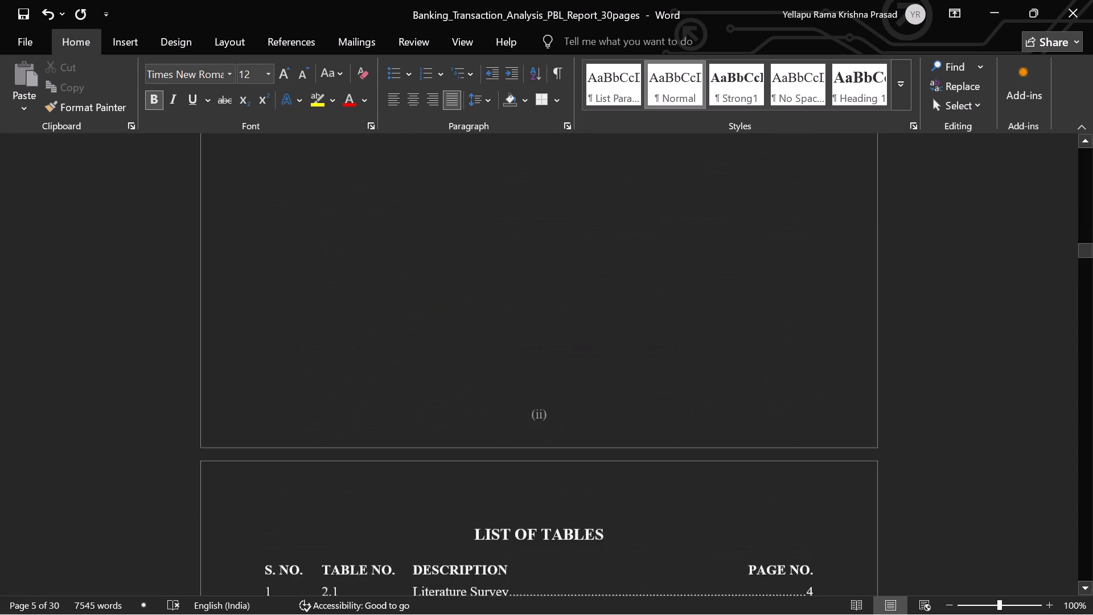
pyautogui.scroll(4, 485, 293)
pyautogui.scroll(-4, 485, 293)
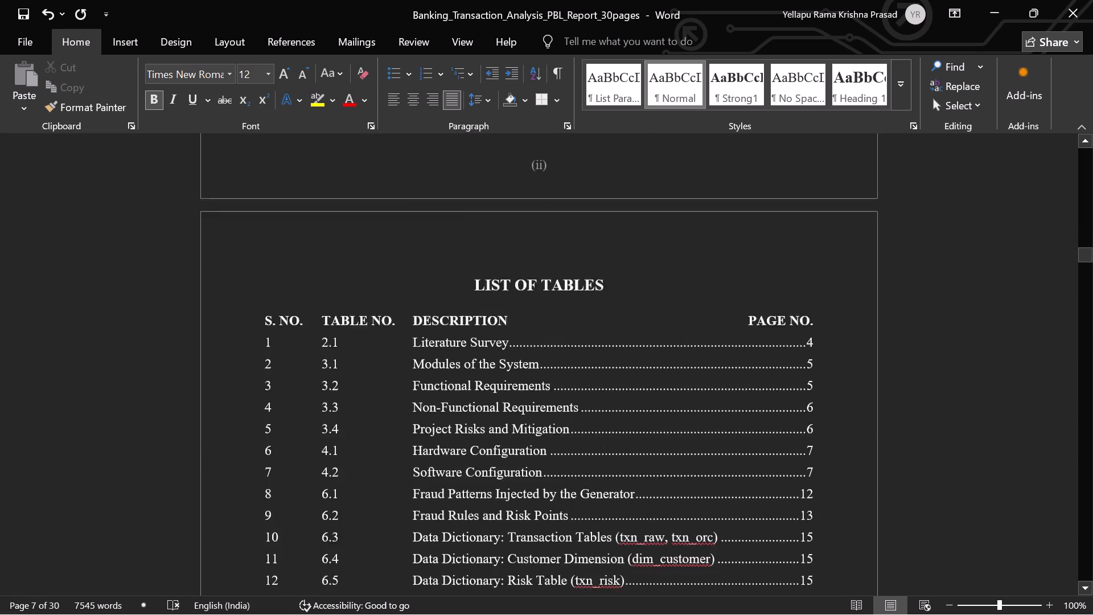
pyautogui.scroll(-5, 485, 293)
pyautogui.scroll(1, 485, 293)
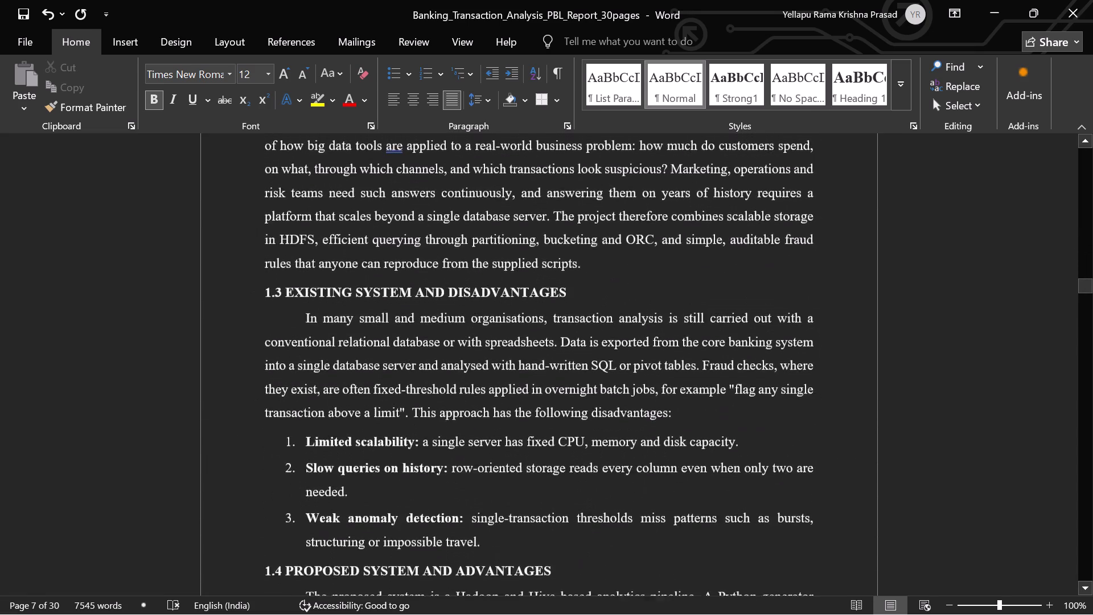
pyautogui.scroll(2, 485, 293)
pyautogui.scroll(-3, 485, 293)
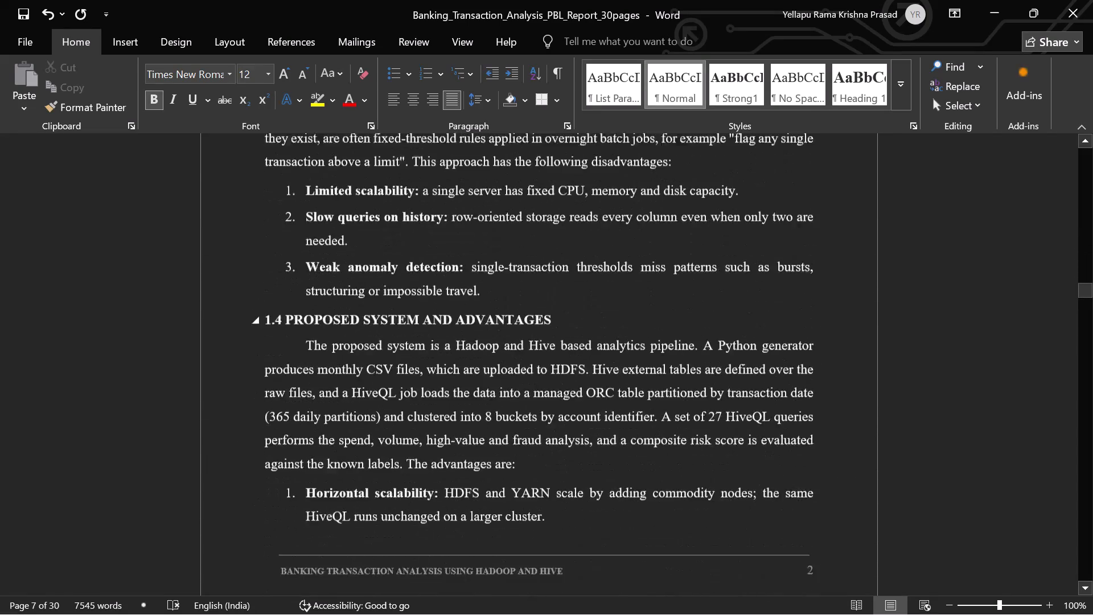
pyautogui.scroll(-6, 485, 293)
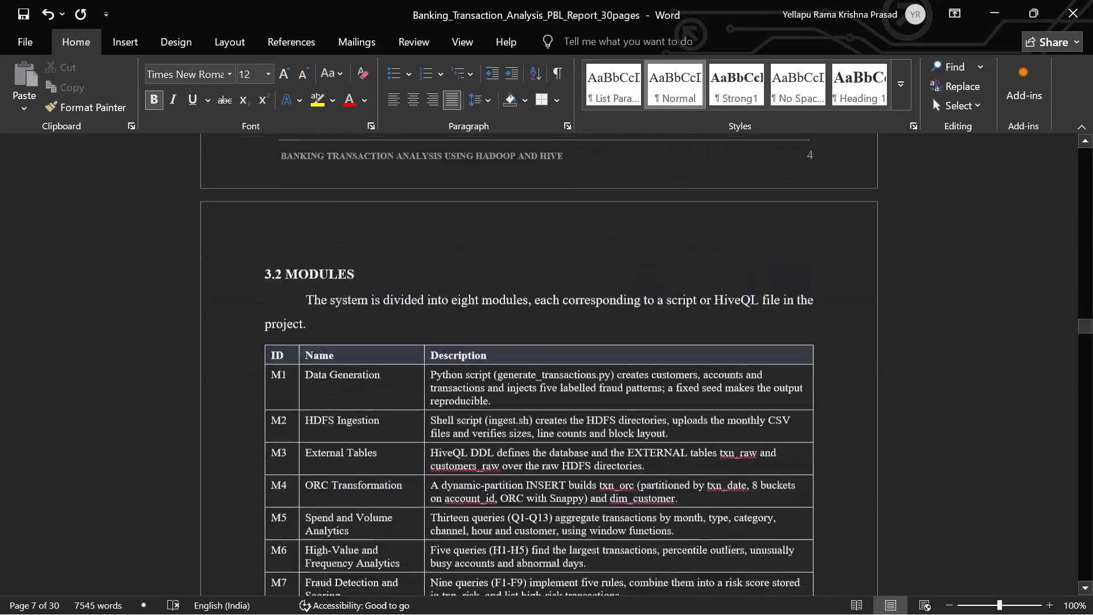
pyautogui.scroll(-6, 485, 293)
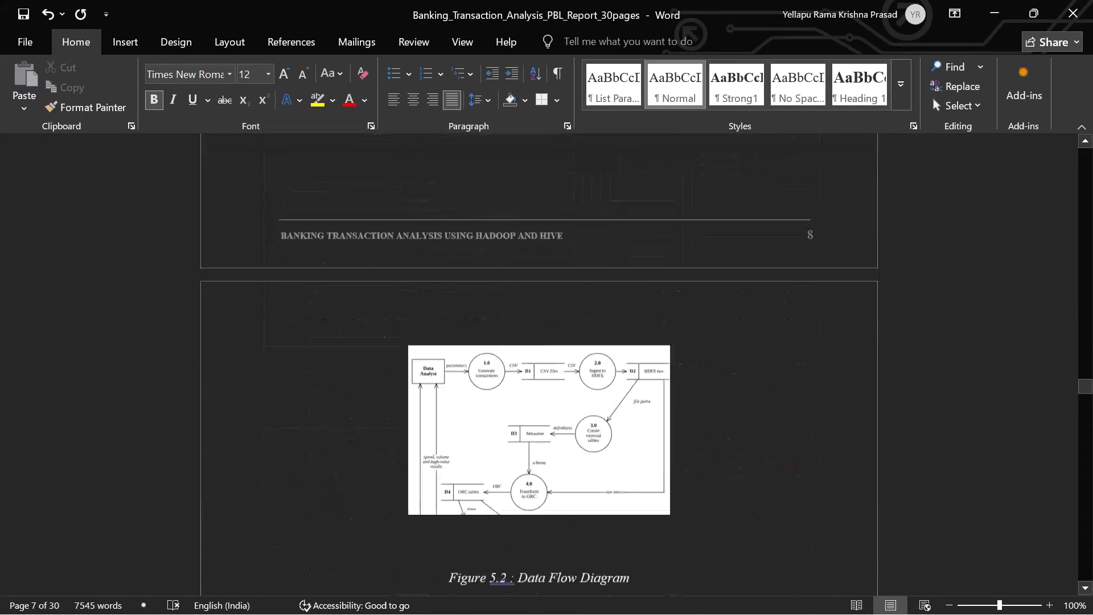
pyautogui.scroll(-5, 485, 293)
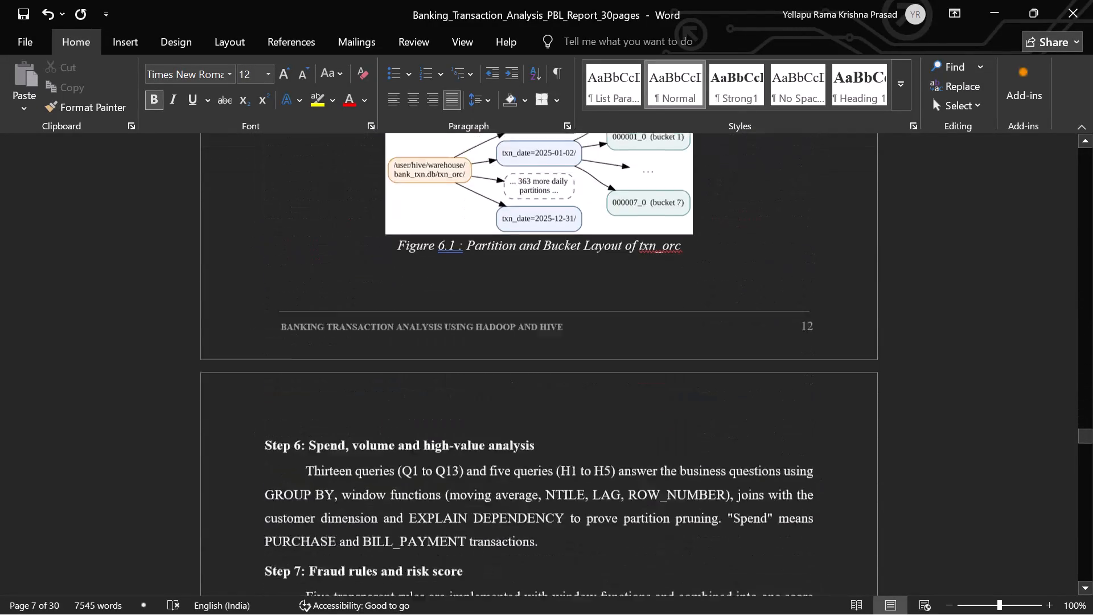
pyautogui.scroll(-2, 485, 293)
# Review the opening pages again, from the certificate to the Acknowledgement.
pyautogui.scroll(5, 485, 293)
pyautogui.scroll(19, 485, 293)
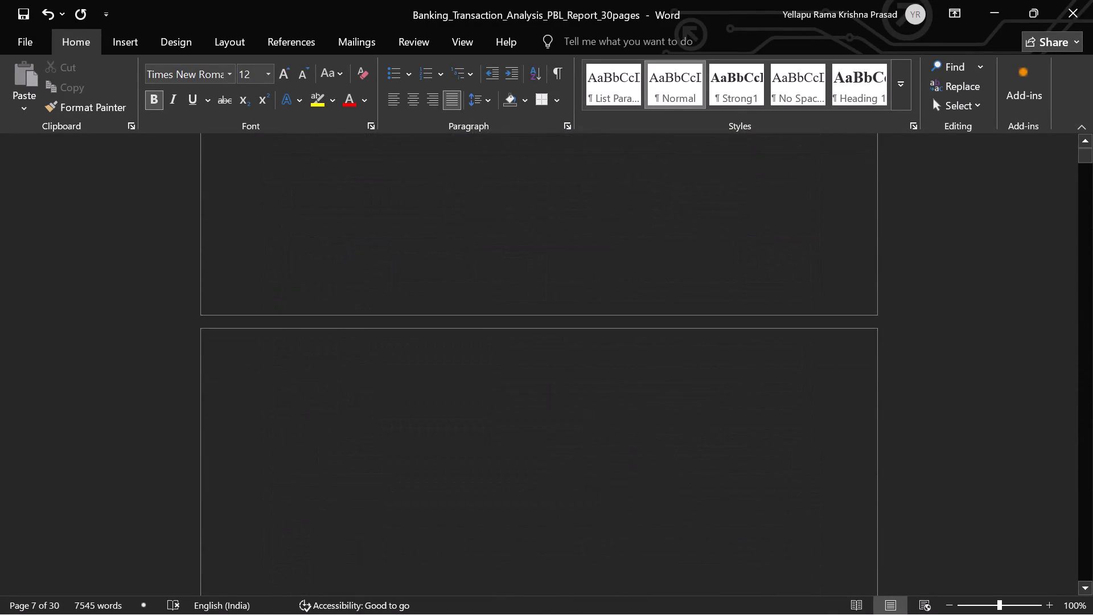
pyautogui.scroll(-5, 485, 293)
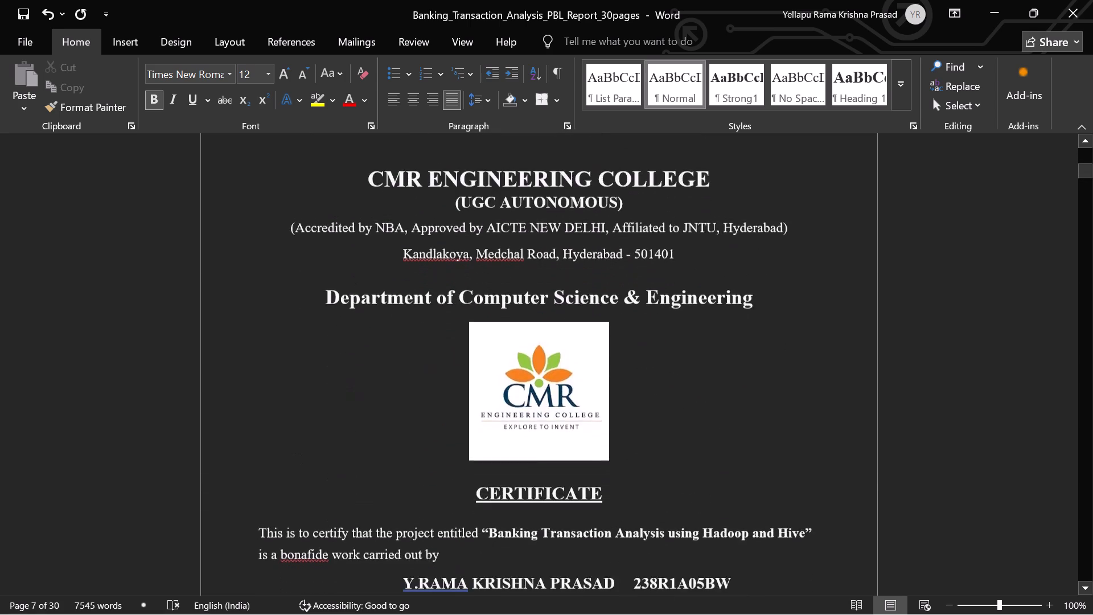
pyautogui.scroll(-2, 485, 293)
pyautogui.scroll(1, 485, 293)
pyautogui.scroll(-2, 485, 293)
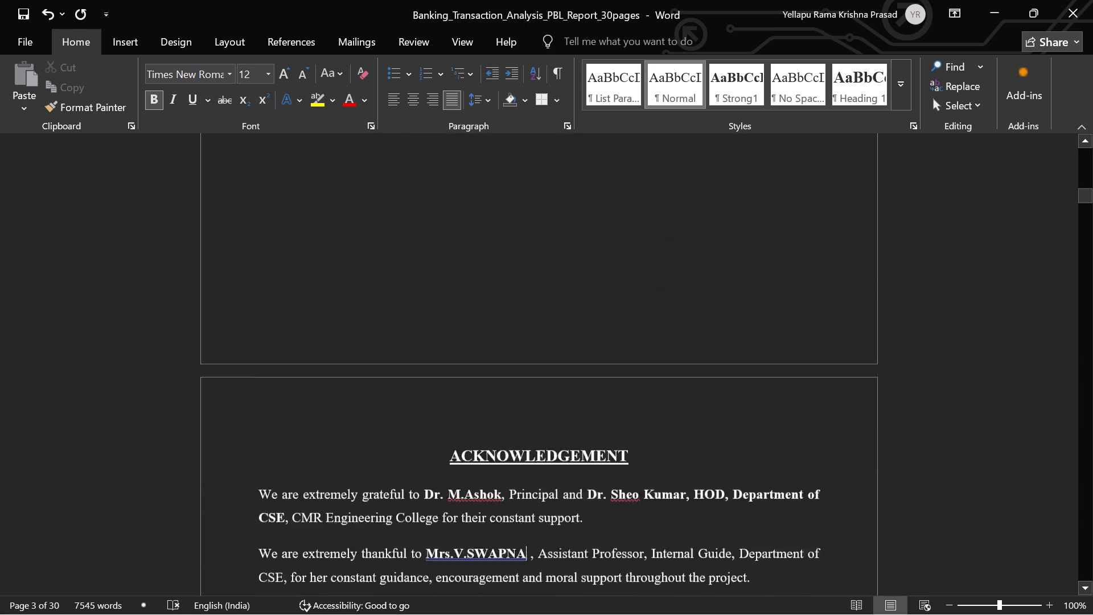
# Replace the first name in the student list at the end of the Acknowledgement with the new first student's initial and name in capitals.
pyautogui.scroll(-3, 485, 293)
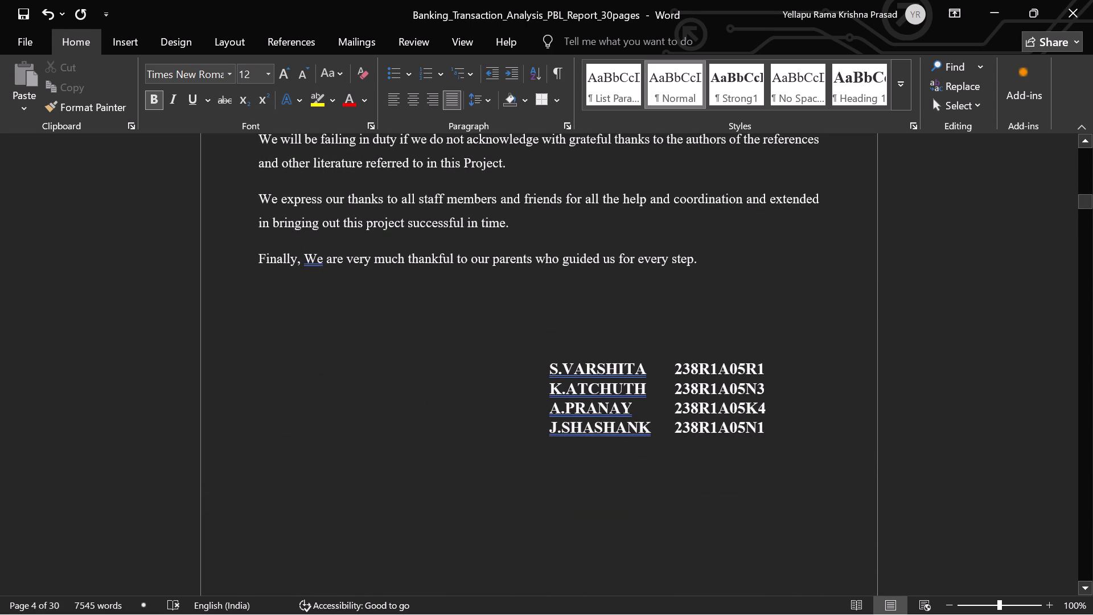
pyautogui.click(652, 368)
pyautogui.press('BackSpace')
pyautogui.press('BackSpace')
pyautogui.press('BackSpace')
pyautogui.press('BackSpace')
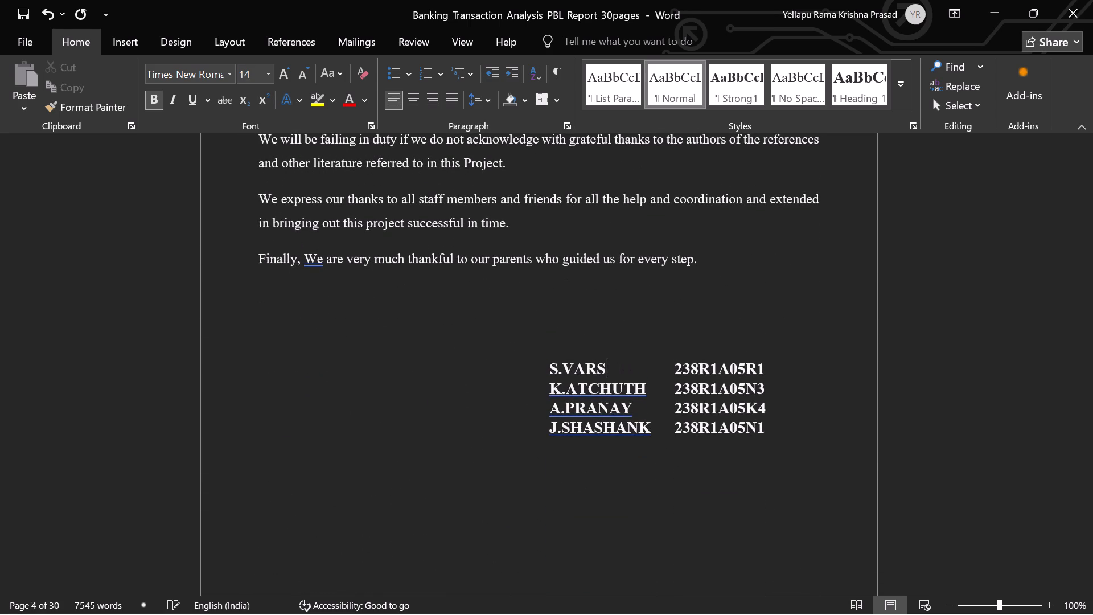
pyautogui.press('BackSpace')
pyautogui.press('BackSpace')
pyautogui.press('BackSpace')
pyautogui.press('BackSpace')
pyautogui.press('BackSpace')
pyautogui.press('BackSpace')
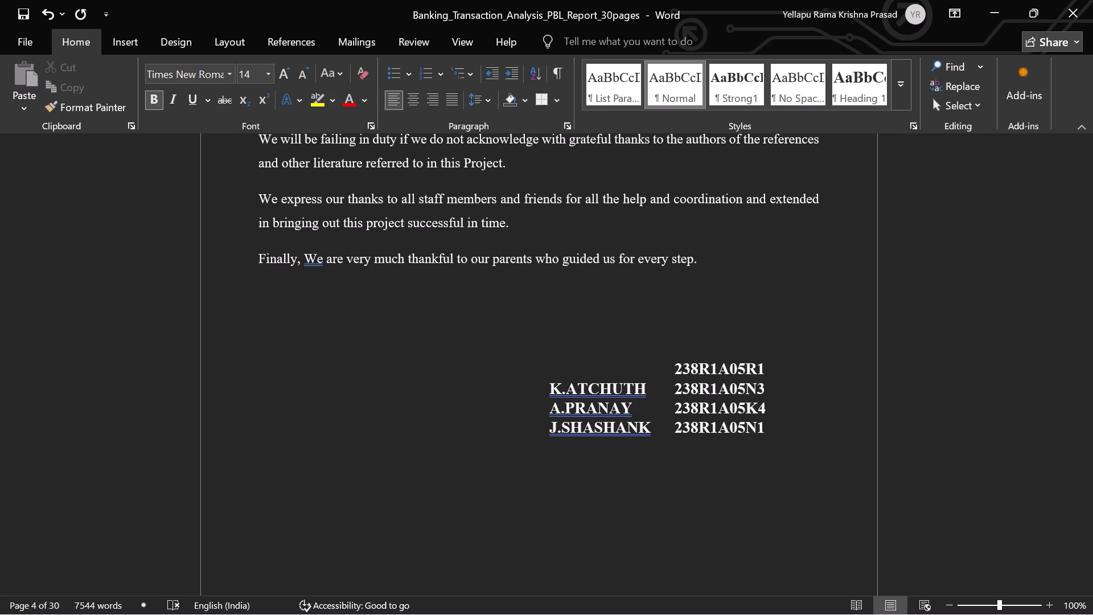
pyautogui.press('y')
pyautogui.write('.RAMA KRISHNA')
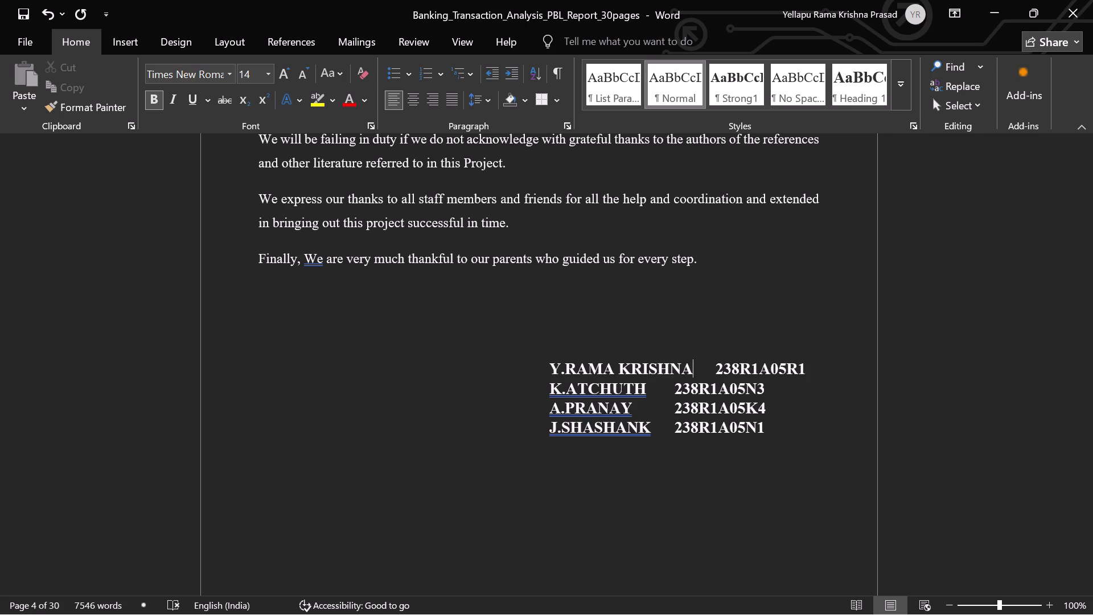
# Change the last two characters of the first student's roll number in the Acknowledgement to match the cover page.
pyautogui.click(813, 367)
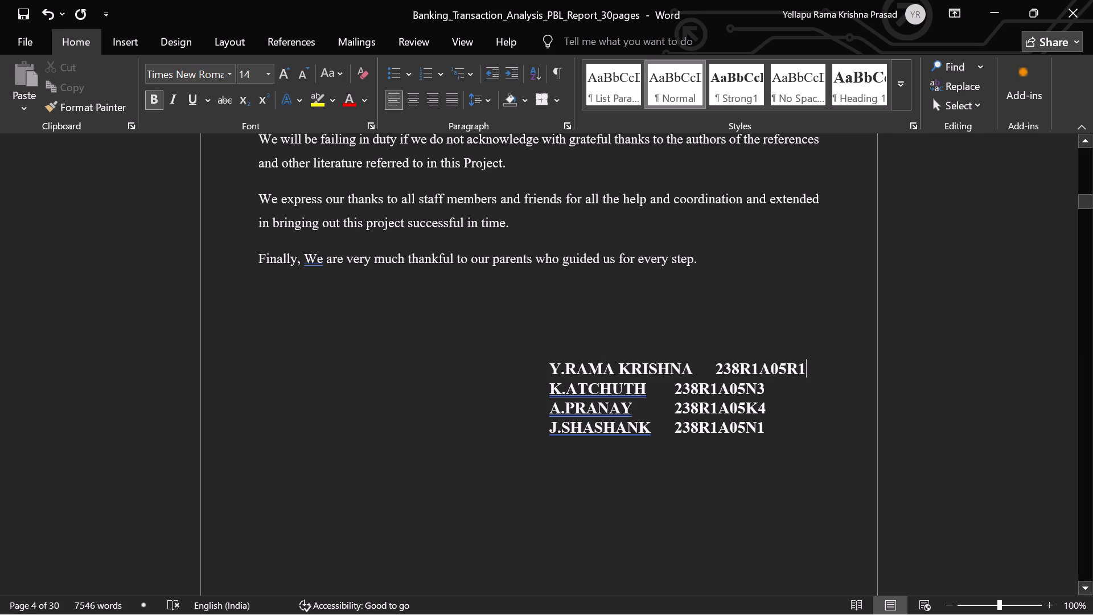
pyautogui.press('BackSpace')
pyautogui.press('BackSpace')
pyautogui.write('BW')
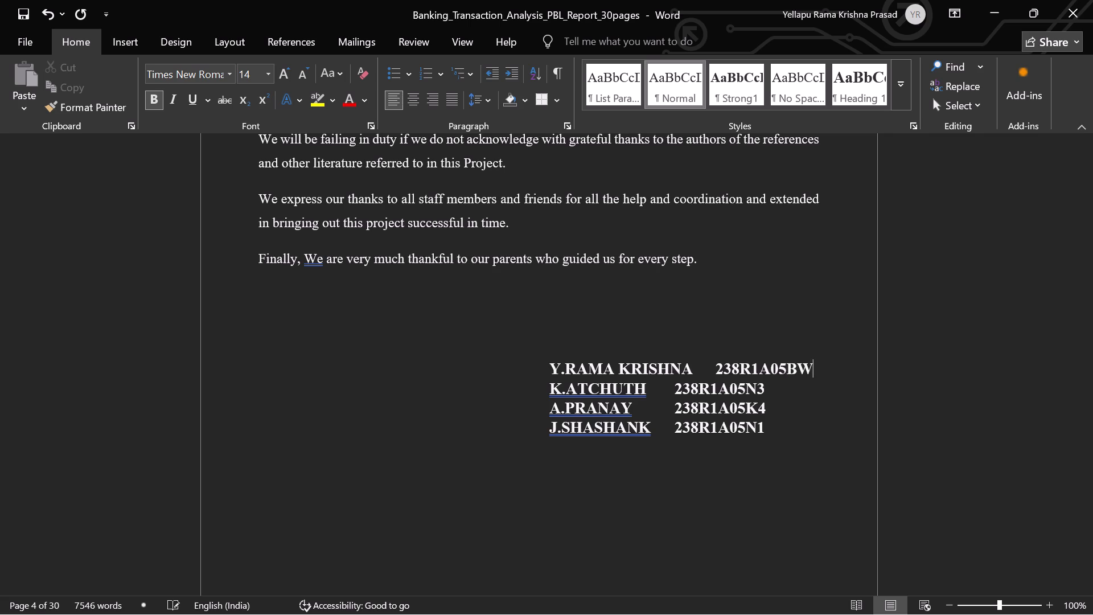
# Replace the second name in the Acknowledgement's student list with the new second student's initial and name in capitals.
pyautogui.click(651, 392)
pyautogui.press('BackSpace')
pyautogui.press('BackSpace')
pyautogui.press('BackSpace')
pyautogui.press('BackSpace')
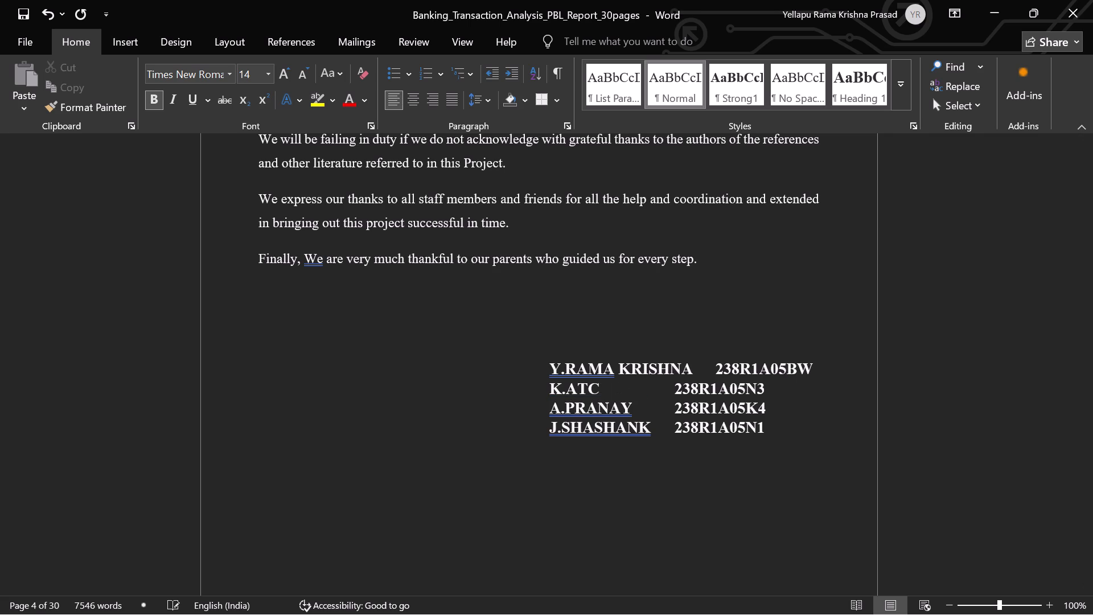
pyautogui.press('BackSpace')
pyautogui.press('BackSpace')
pyautogui.press('BackSpace')
pyautogui.press('BackSpace')
pyautogui.press('BackSpace')
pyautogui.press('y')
pyautogui.press('BackSpace')
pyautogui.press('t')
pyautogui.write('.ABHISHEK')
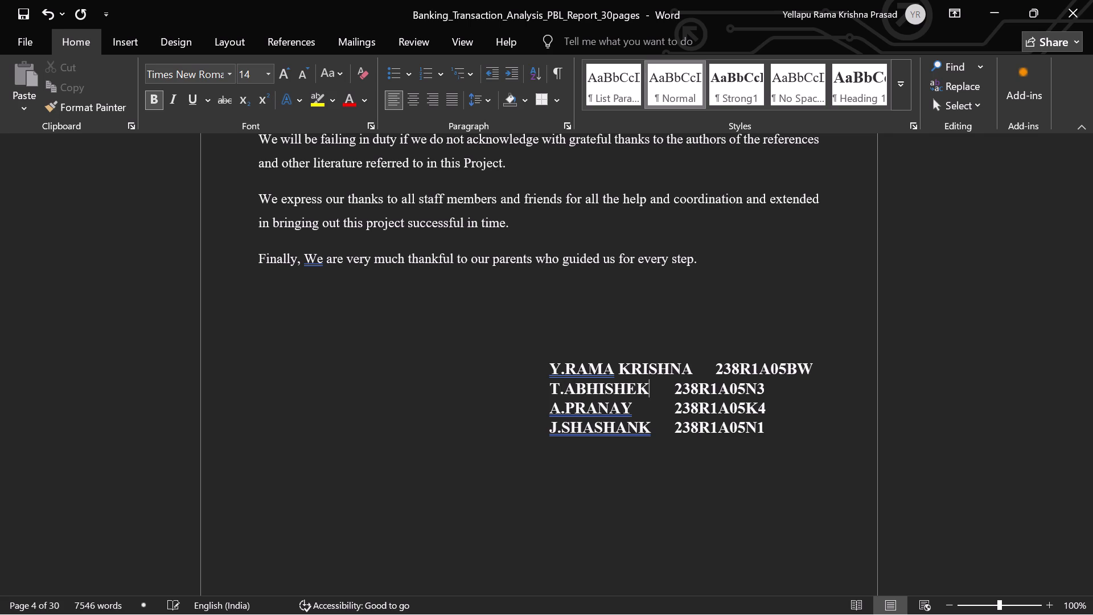
# Change the last two characters of the second student's roll number in the Acknowledgement to match the cover page.
pyautogui.click(769, 390)
pyautogui.press('BackSpace')
pyautogui.press('BackSpace')
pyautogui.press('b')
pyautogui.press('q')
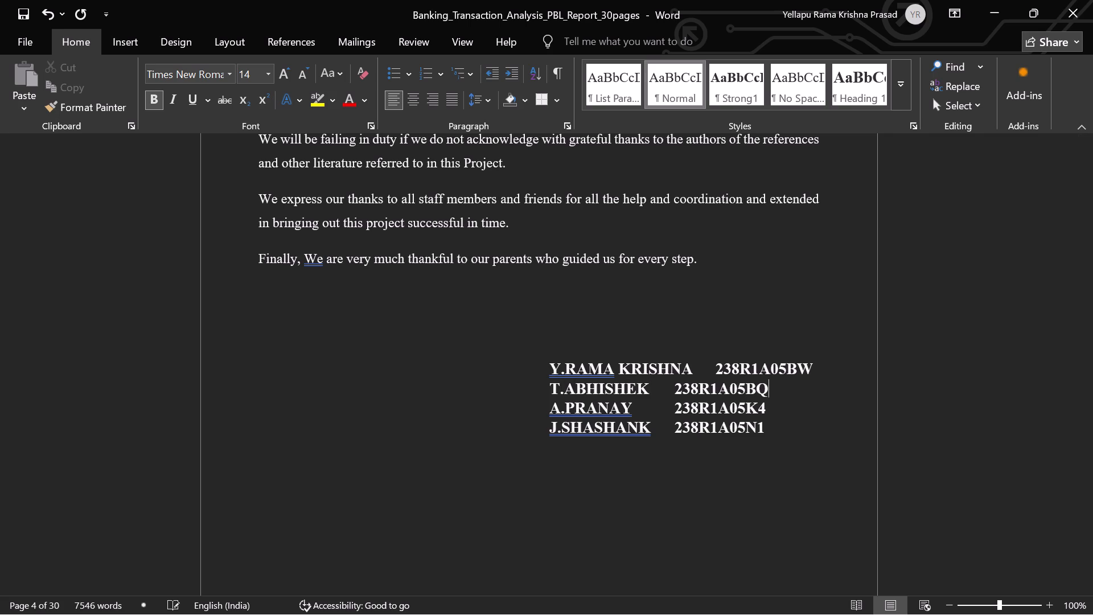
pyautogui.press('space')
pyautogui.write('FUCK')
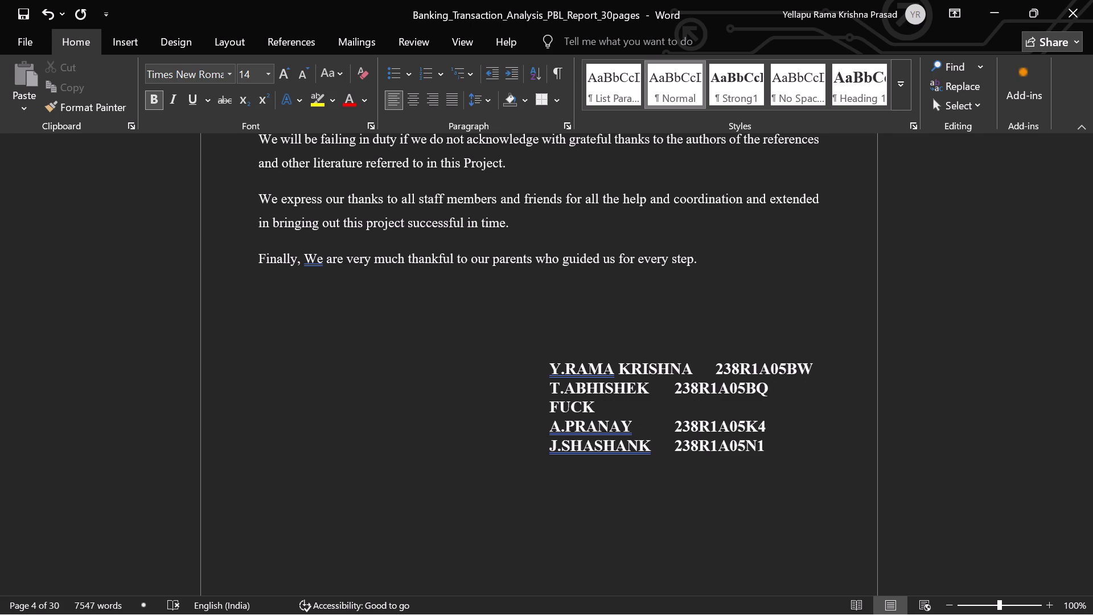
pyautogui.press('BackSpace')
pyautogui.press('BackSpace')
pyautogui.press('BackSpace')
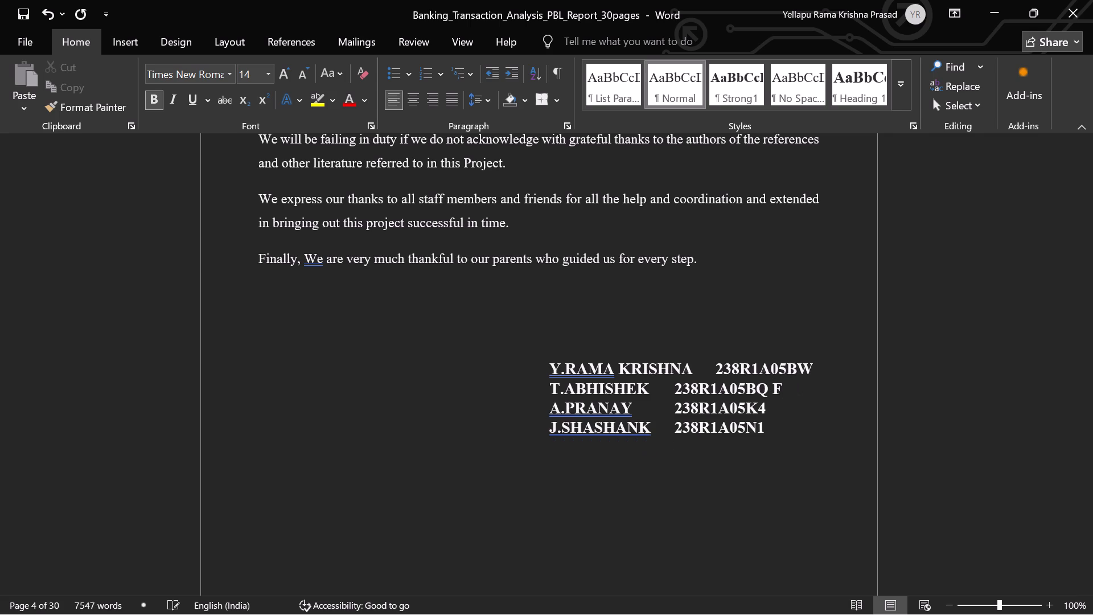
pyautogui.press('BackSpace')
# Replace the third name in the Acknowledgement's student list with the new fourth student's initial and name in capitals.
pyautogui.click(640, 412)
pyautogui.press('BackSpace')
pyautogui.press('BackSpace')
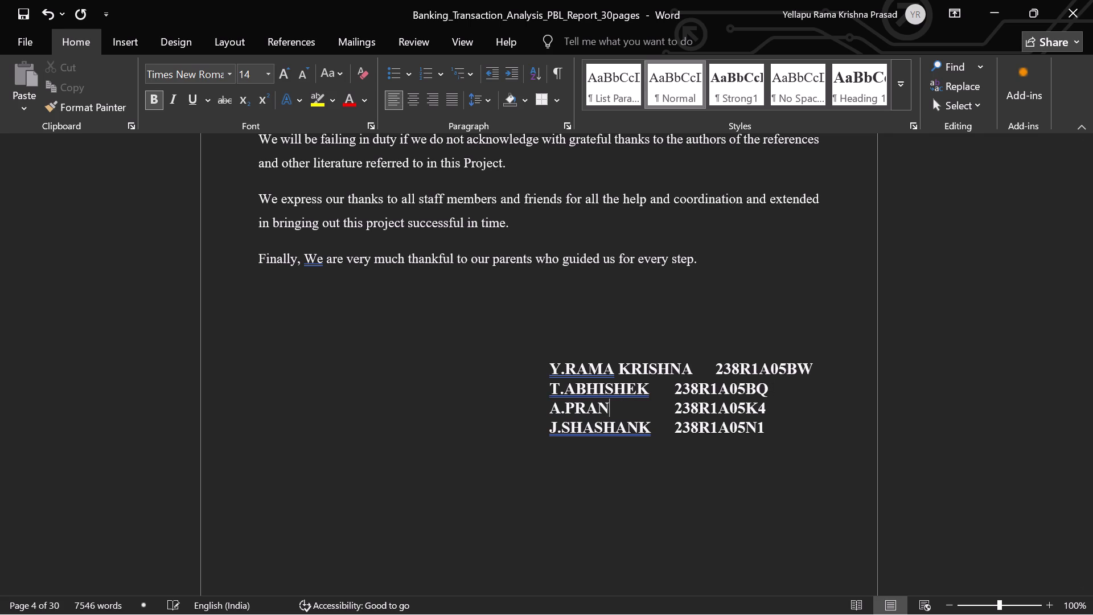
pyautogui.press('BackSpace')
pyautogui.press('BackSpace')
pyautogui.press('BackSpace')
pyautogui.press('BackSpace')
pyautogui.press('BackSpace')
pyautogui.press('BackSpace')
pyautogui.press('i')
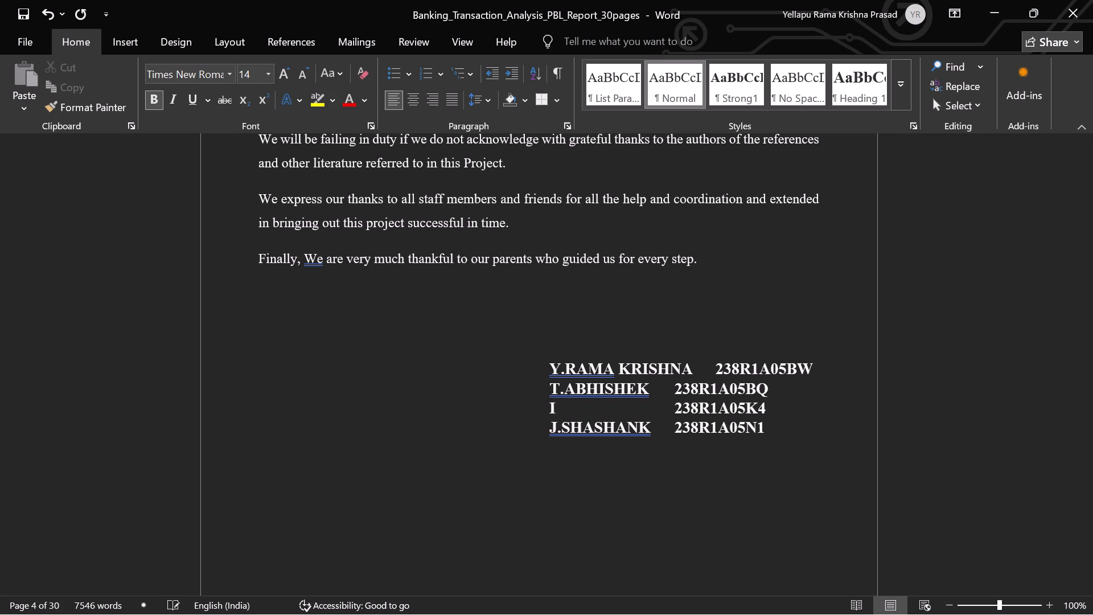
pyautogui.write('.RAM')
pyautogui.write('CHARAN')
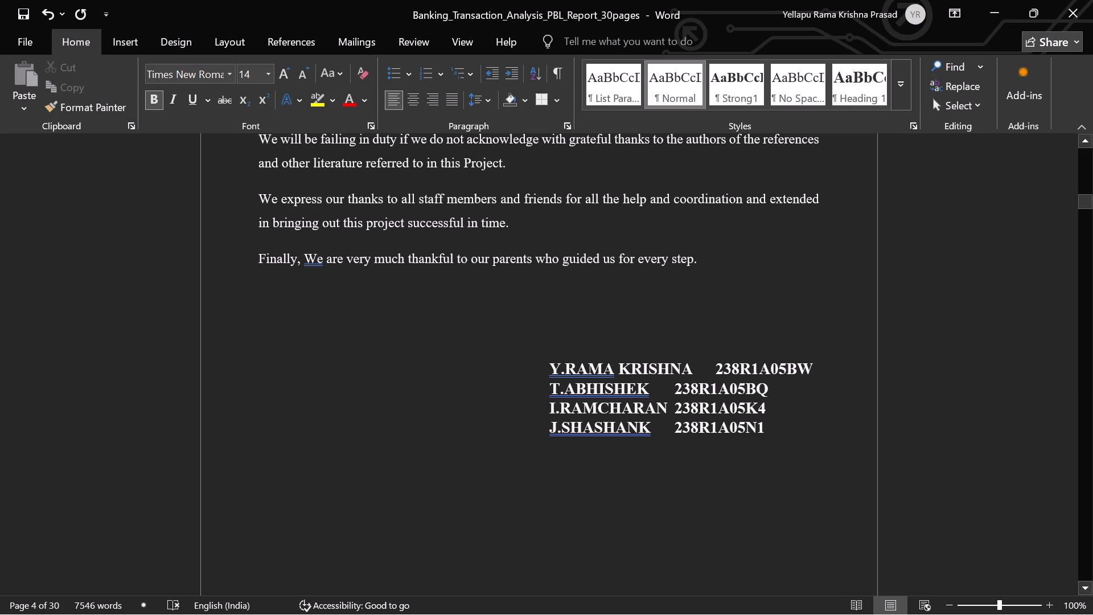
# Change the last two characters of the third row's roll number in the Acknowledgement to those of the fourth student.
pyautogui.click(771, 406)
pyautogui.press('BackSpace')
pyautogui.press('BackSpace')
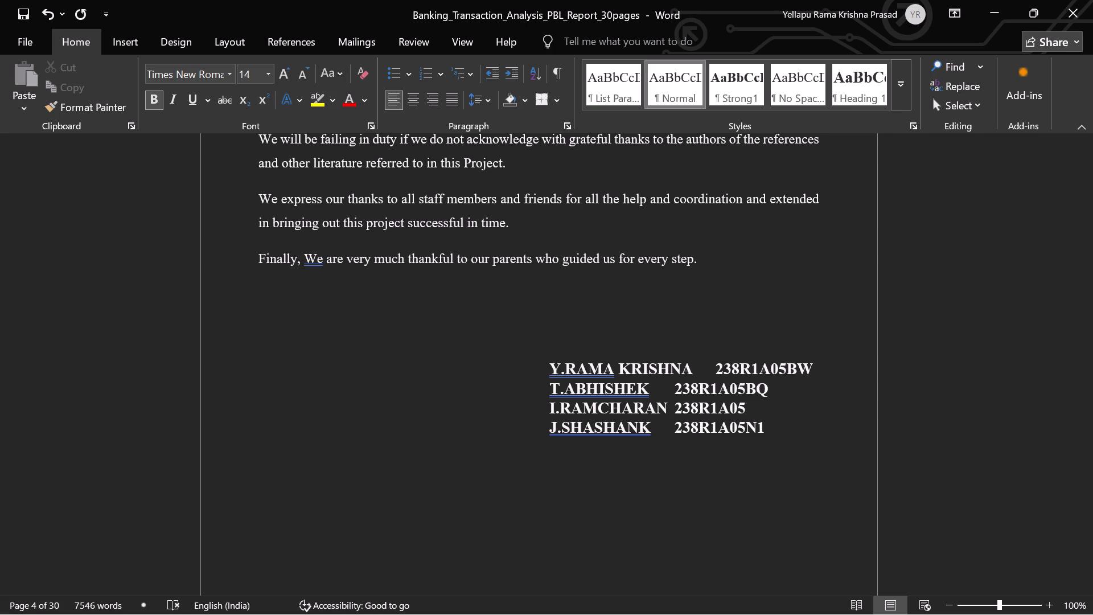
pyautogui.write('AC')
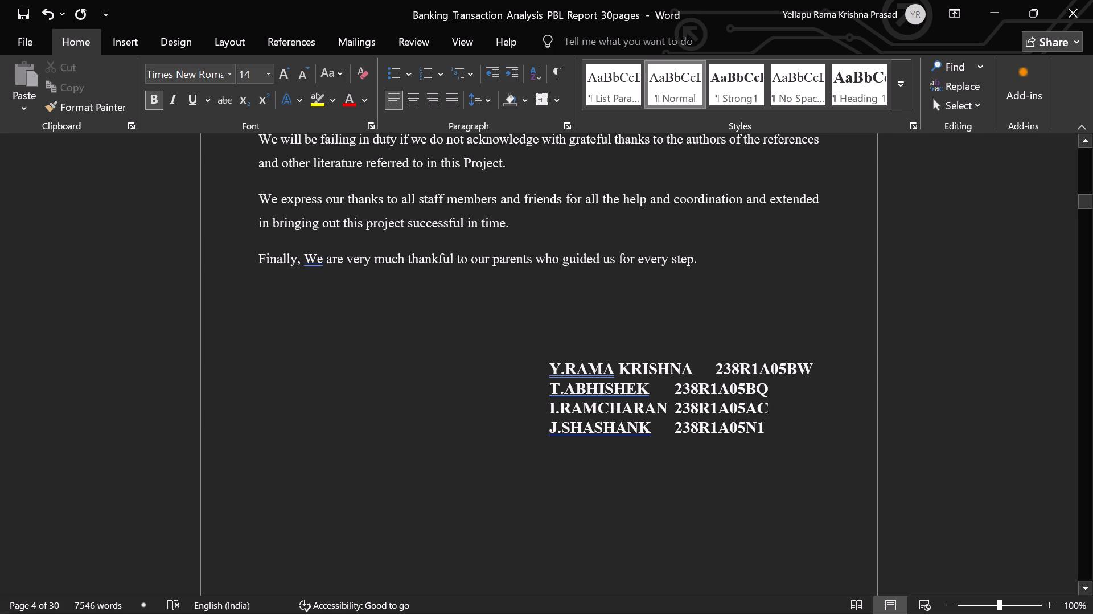
# Delete the old fourth student's name from the Acknowledgement's student list, keeping the roll number beside it.
pyautogui.click(650, 432)
pyautogui.press('BackSpace')
pyautogui.press('BackSpace')
pyautogui.press('BackSpace')
pyautogui.press('BackSpace')
pyautogui.press('BackSpace')
pyautogui.press('BackSpace')
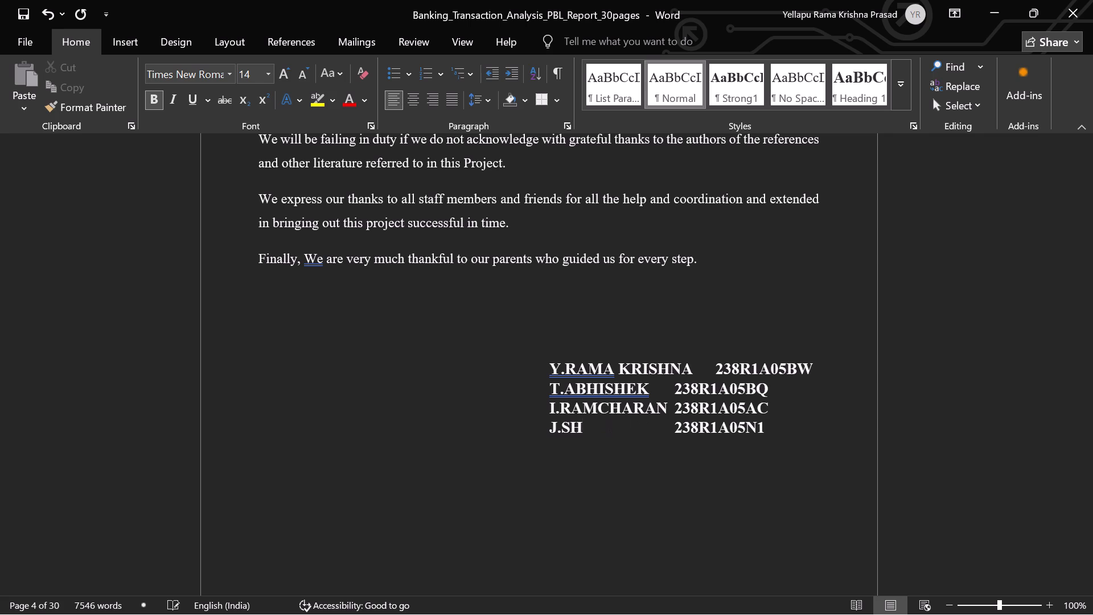
pyautogui.press('BackSpace')
pyautogui.press('BackSpace')
pyautogui.press('BackSpace')
pyautogui.press('BackSpace')
# Replace the third name in the Acknowledgement's student list with the new third student's initial and name in capitals.
pyautogui.click(673, 405)
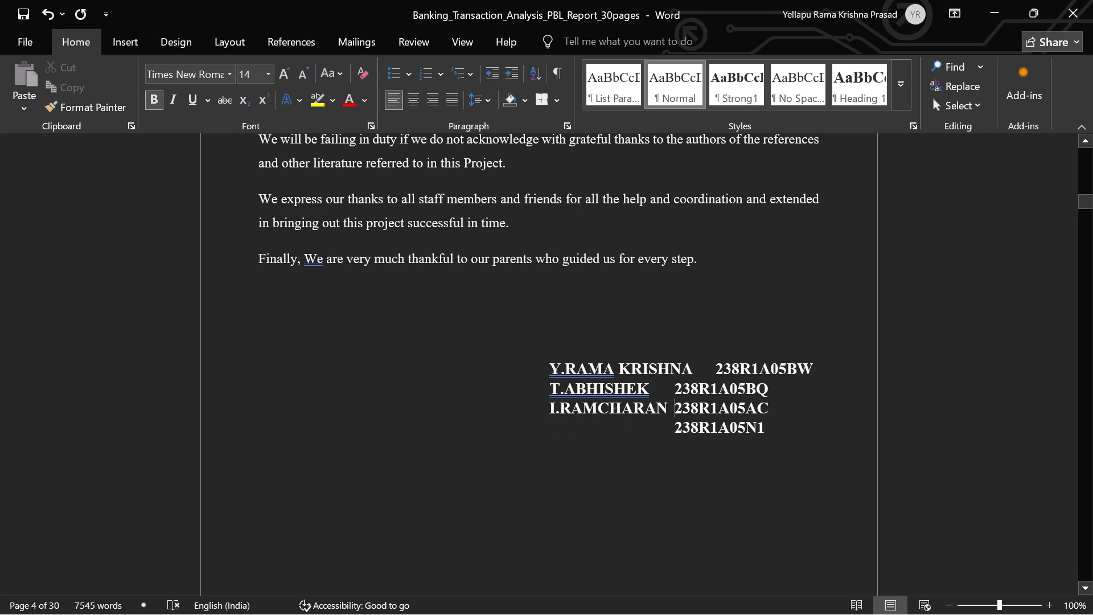
pyautogui.click(667, 404)
pyautogui.press('BackSpace')
pyautogui.press('BackSpace')
pyautogui.press('BackSpace')
pyautogui.press('BackSpace')
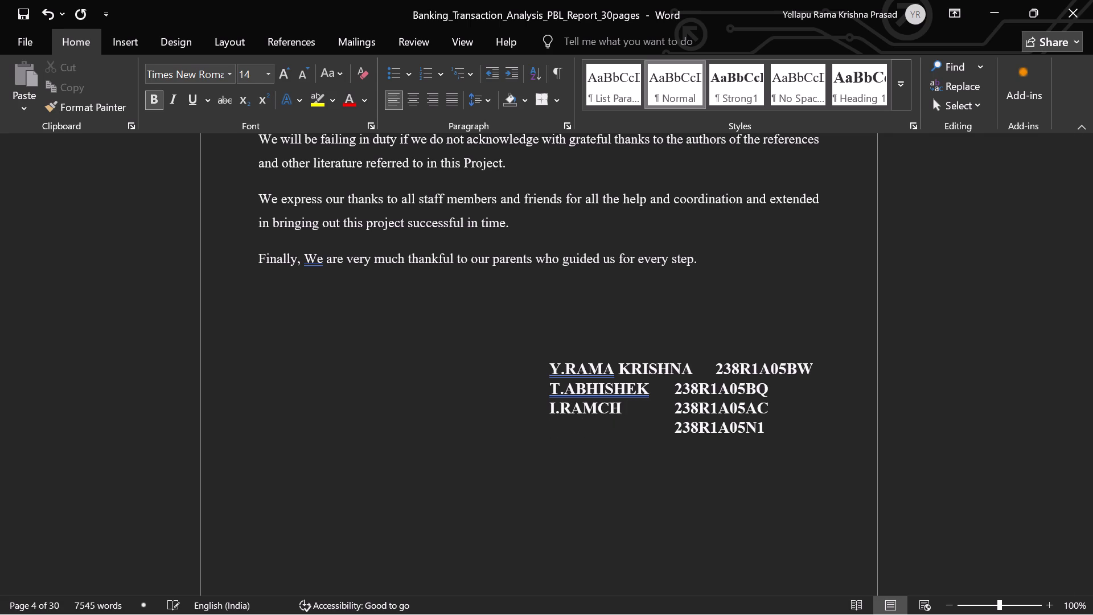
pyautogui.press('BackSpace')
pyautogui.press('BackSpace')
pyautogui.press('BackSpace')
pyautogui.press('BackSpace')
pyautogui.press('BackSpace')
pyautogui.press('BackSpace')
pyautogui.press('BackSpace')
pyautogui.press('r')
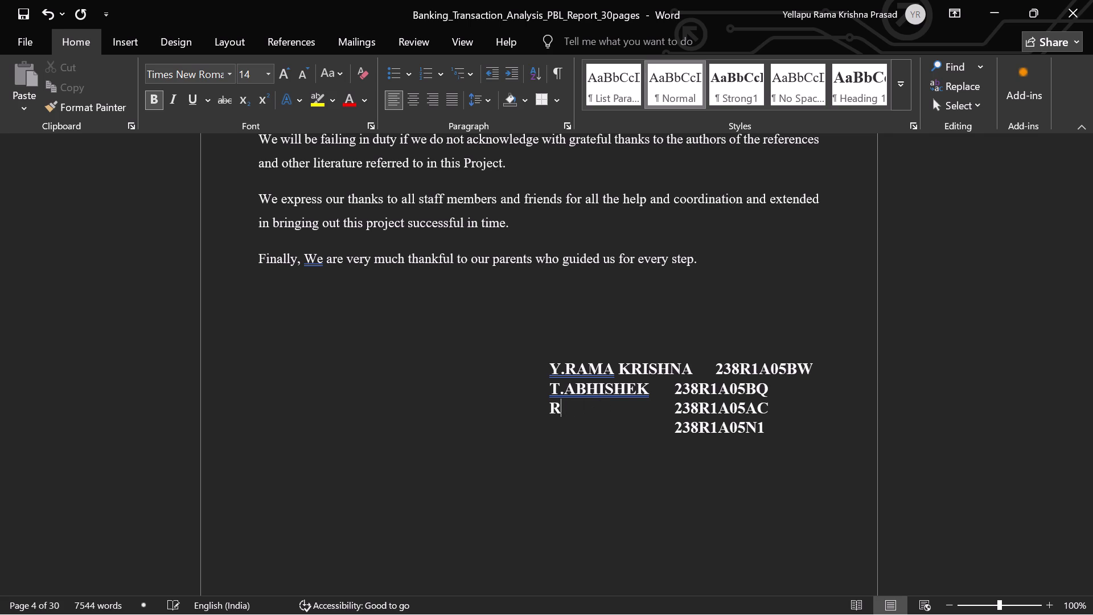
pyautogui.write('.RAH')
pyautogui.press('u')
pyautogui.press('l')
# Change the last two characters of the third student's roll number in the Acknowledgement to match the cover page.
pyautogui.click(773, 406)
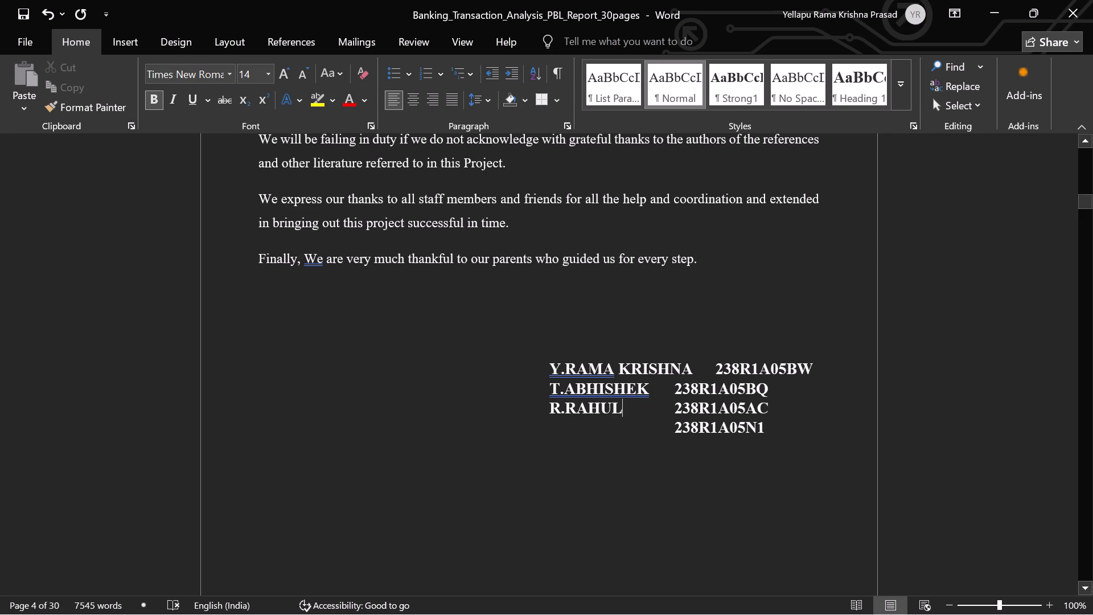
pyautogui.press('BackSpace')
pyautogui.press('BackSpace')
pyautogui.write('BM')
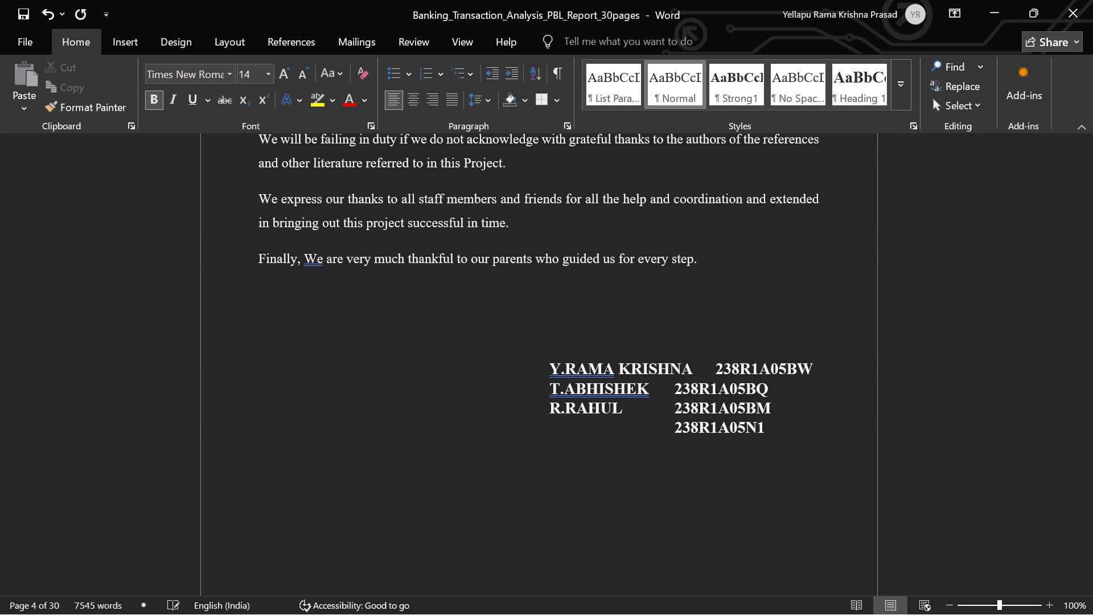
# Enter the new fourth student's initial and name in capitals in the empty fourth row of the Acknowledgement's student list.
pyautogui.click(546, 440)
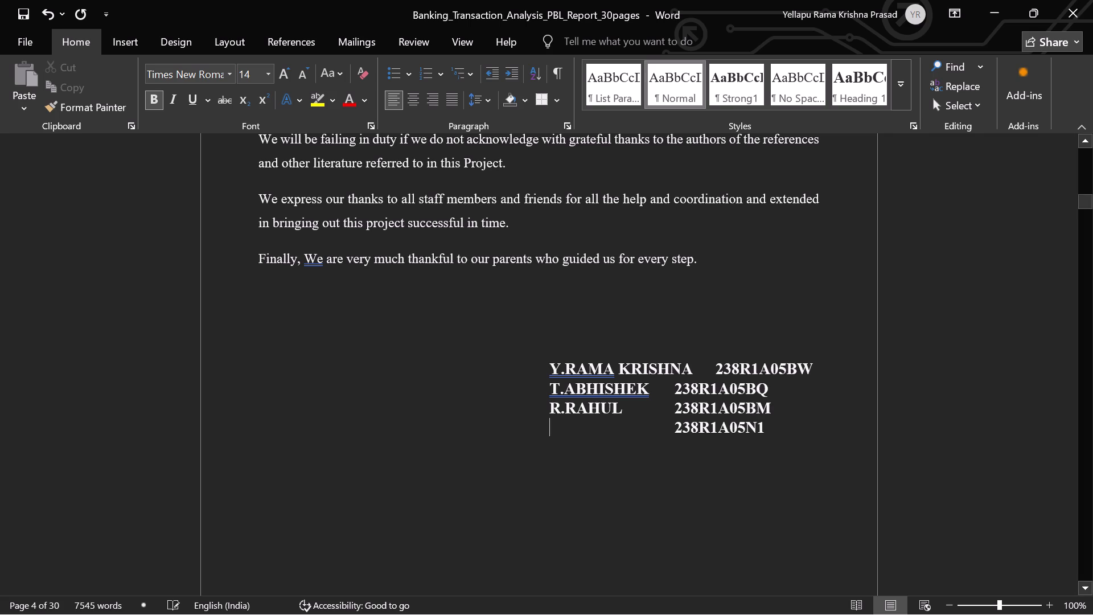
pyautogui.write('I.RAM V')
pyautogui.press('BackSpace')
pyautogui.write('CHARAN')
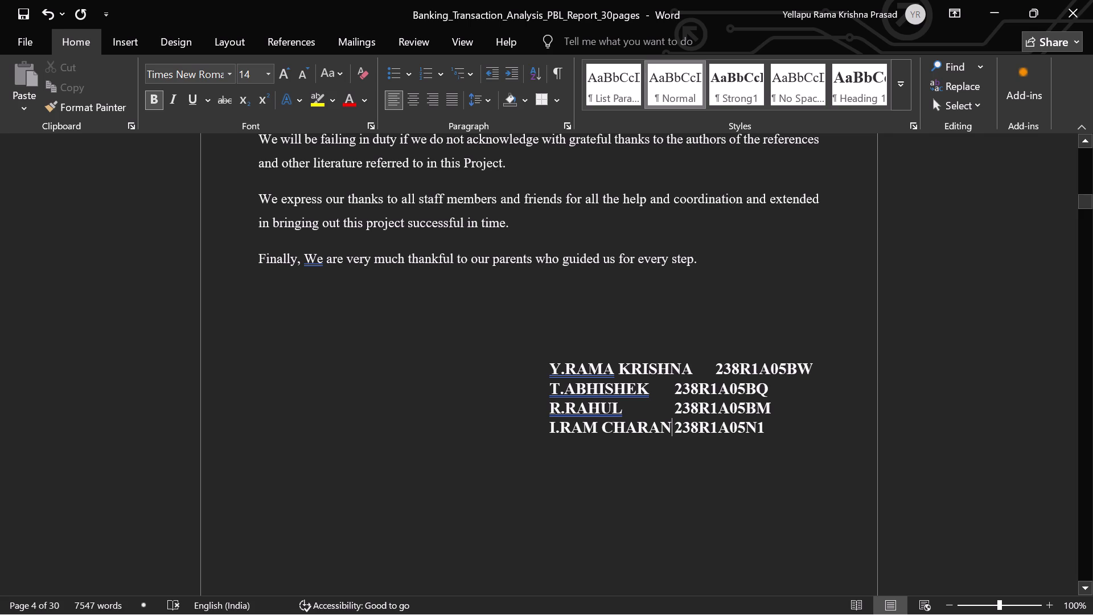
# Change the last two characters of the fourth student's roll number in the Acknowledgement to match the cover page.
pyautogui.click(764, 429)
pyautogui.press('BackSpace')
pyautogui.press('BackSpace')
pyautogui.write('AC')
# Look through the pages after the Acknowledgement, from the contents and abstract past the list of figures, and back towards the opening pages.
pyautogui.scroll(-4, 586, 454)
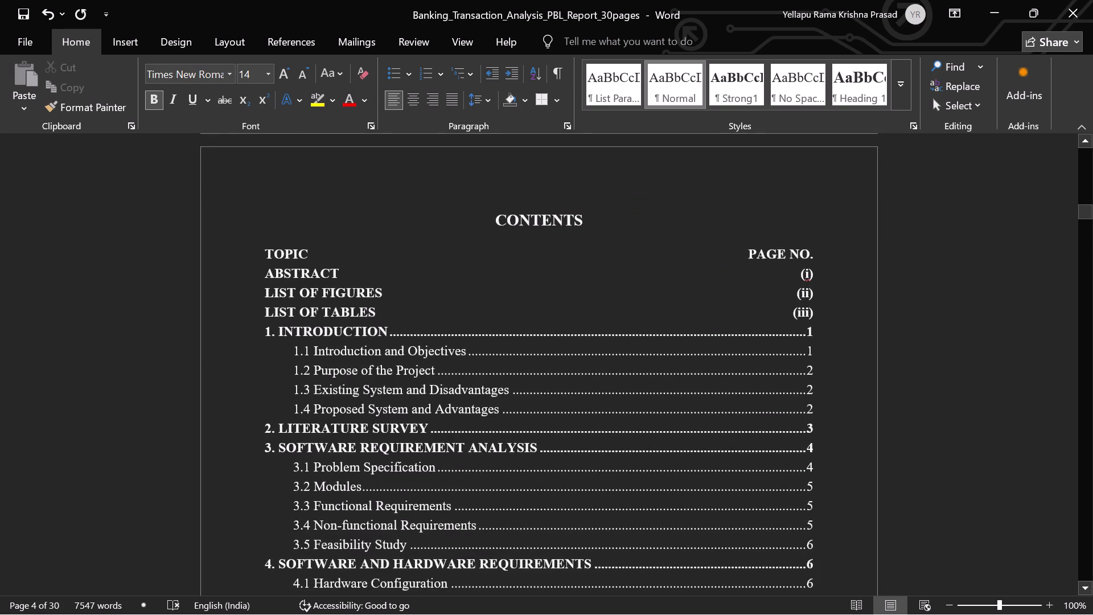
pyautogui.scroll(-7, 586, 454)
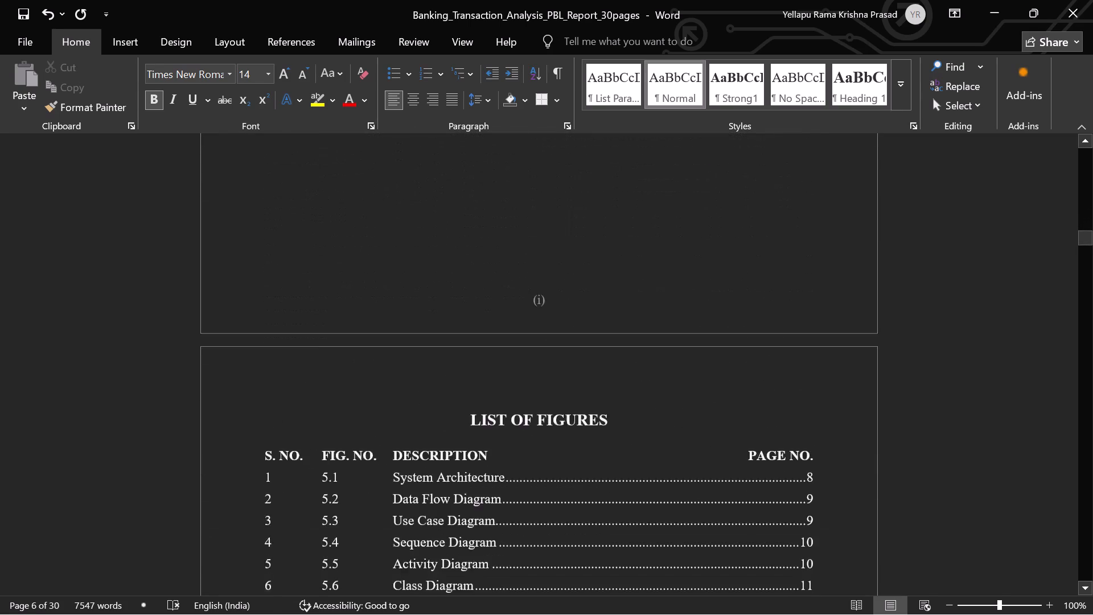
pyautogui.scroll(-4, 586, 454)
pyautogui.scroll(8, 586, 454)
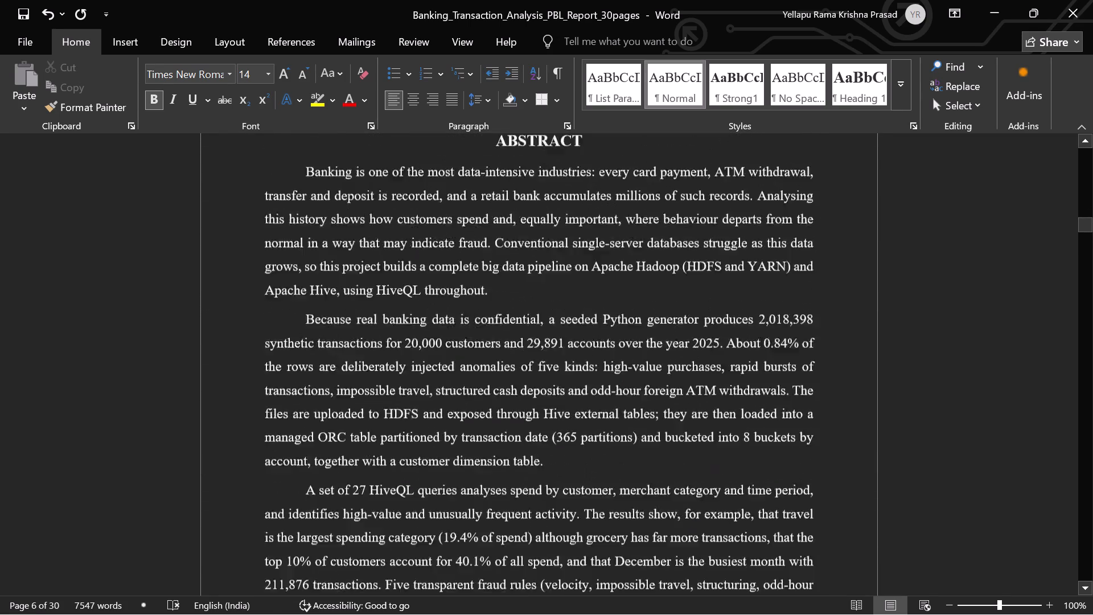
pyautogui.scroll(18, 586, 454)
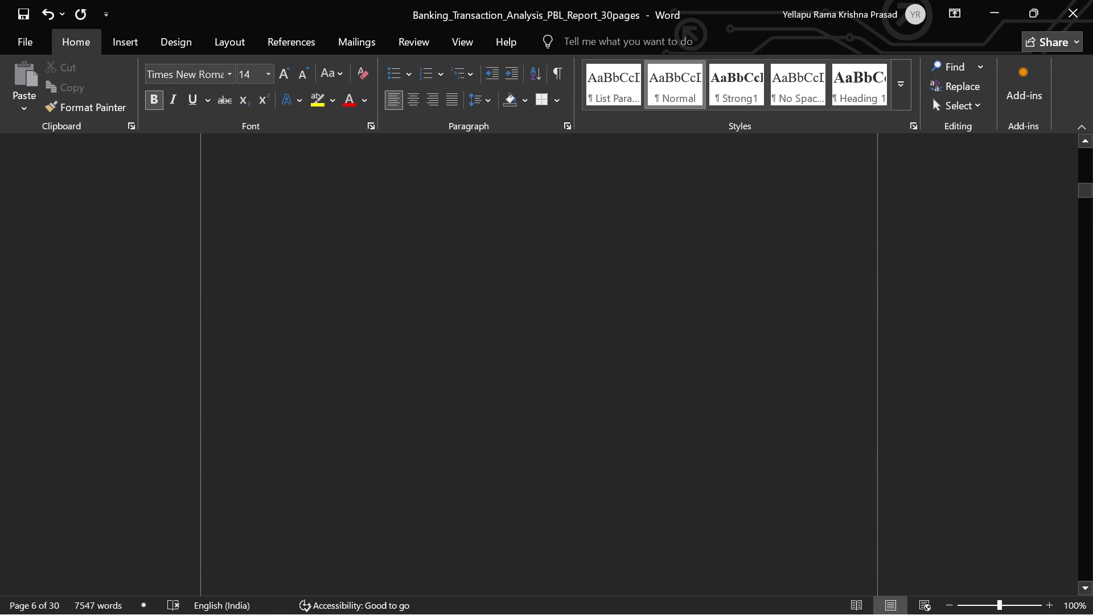
# Review the student names and roll numbers on the Declaration, the Certificate and the cover page, including the guide's details.
pyautogui.hscroll(1, 586, 454)
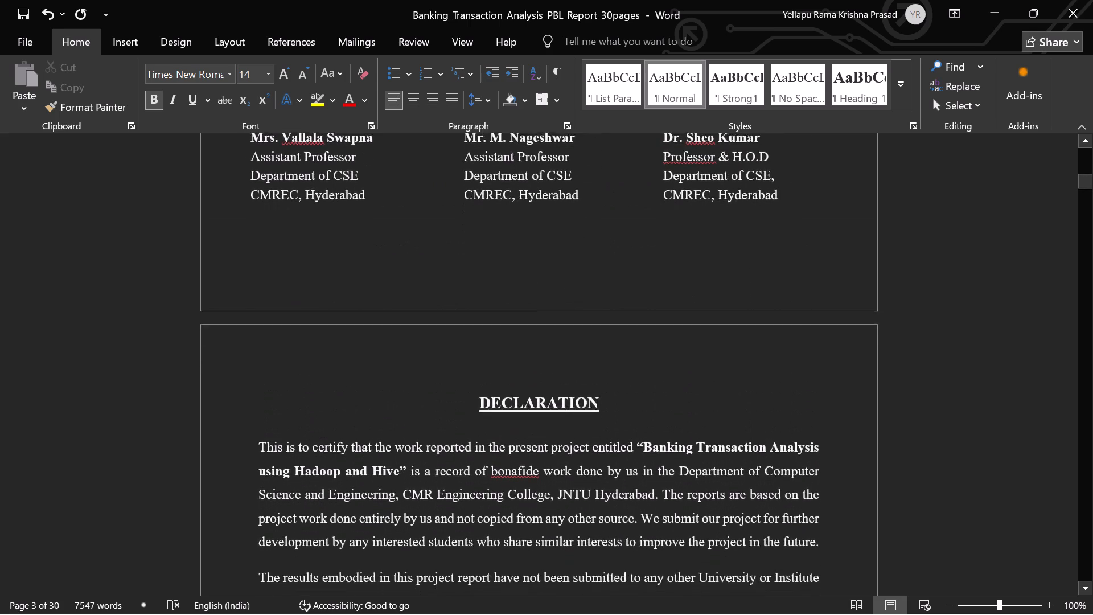
pyautogui.hscroll(1, 586, 454)
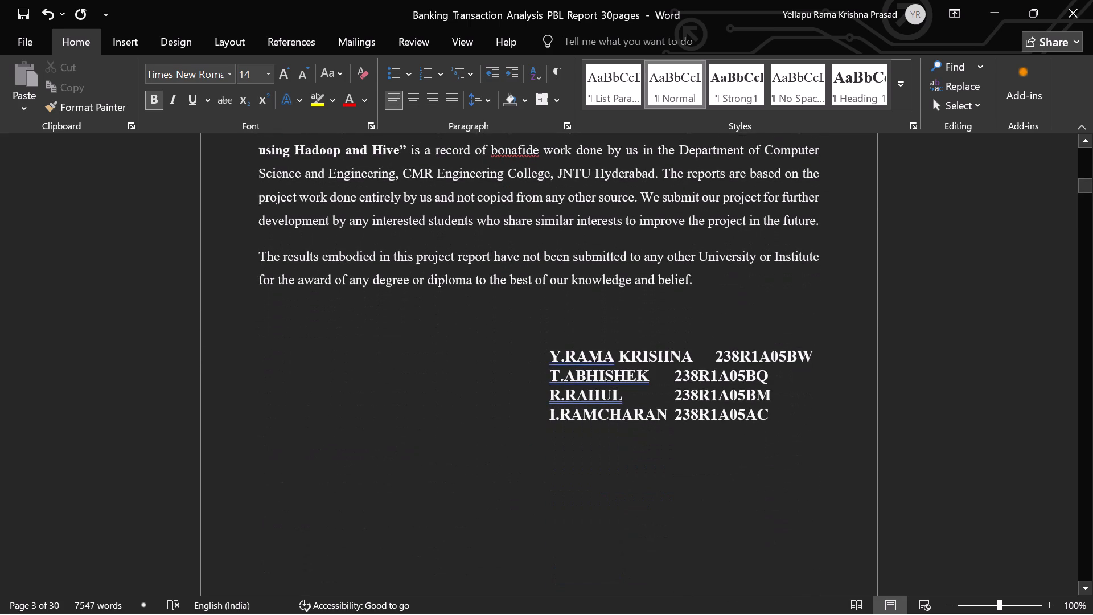
pyautogui.scroll(6, 586, 454)
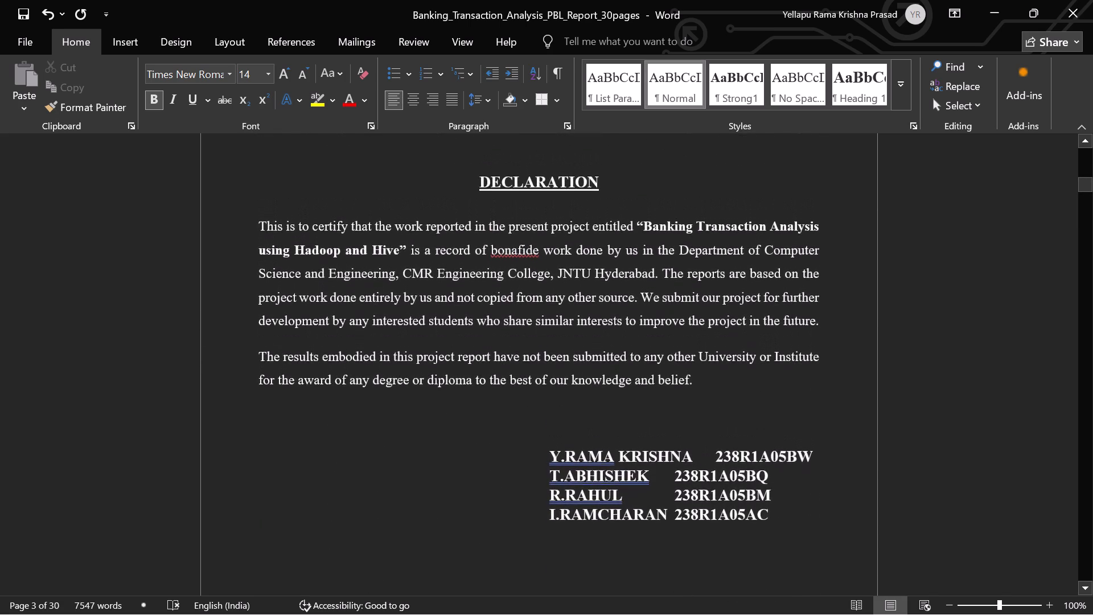
pyautogui.scroll(1, 586, 454)
pyautogui.scroll(-1, 586, 454)
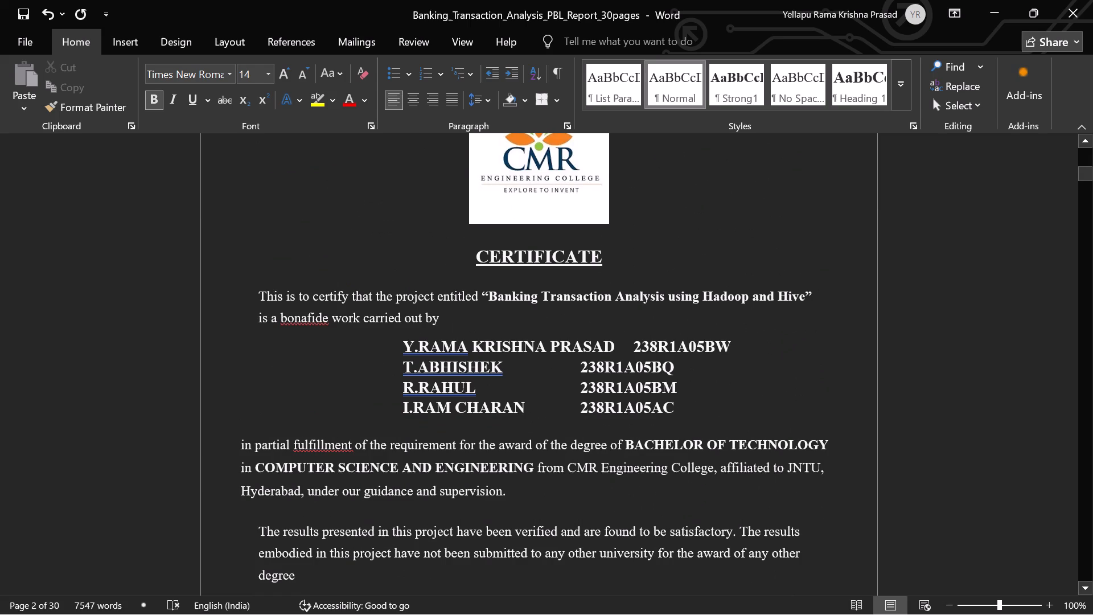
pyautogui.scroll(3, 586, 454)
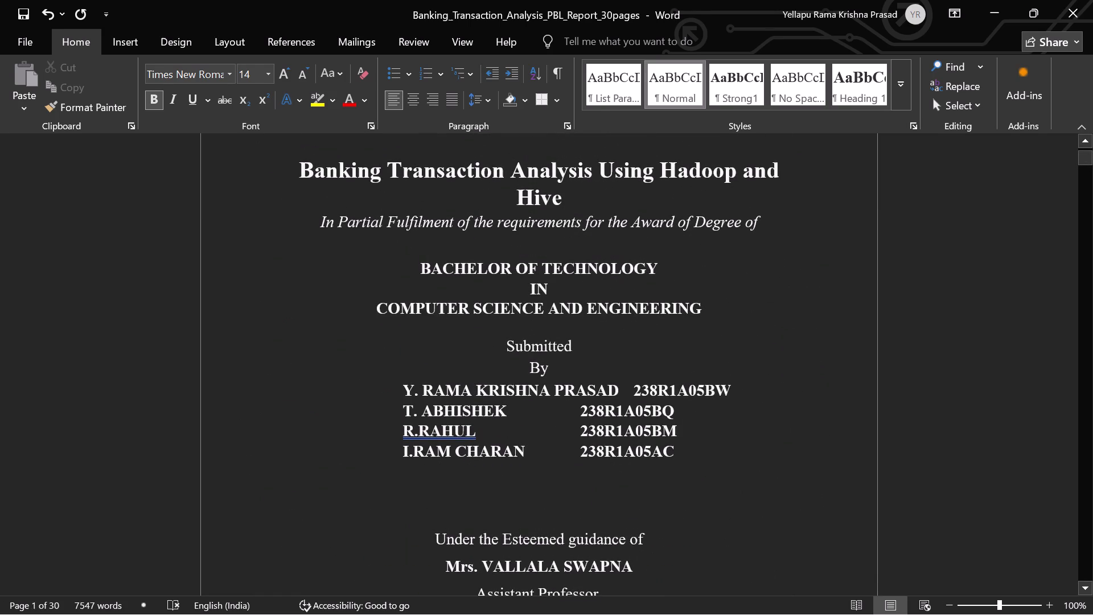
pyautogui.scroll(-1, 586, 454)
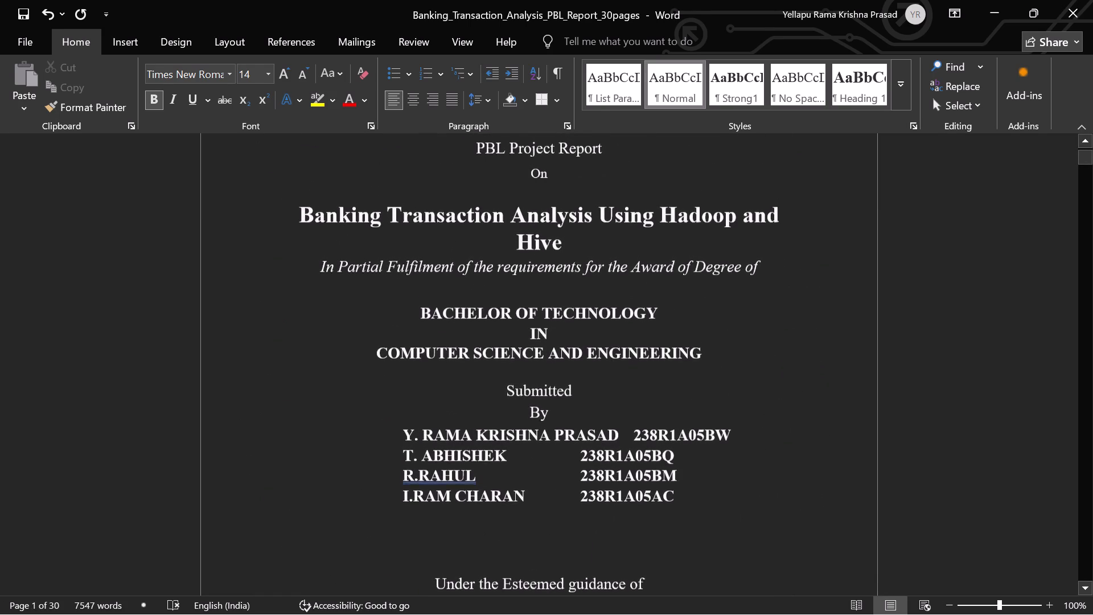
pyautogui.scroll(-3, 586, 454)
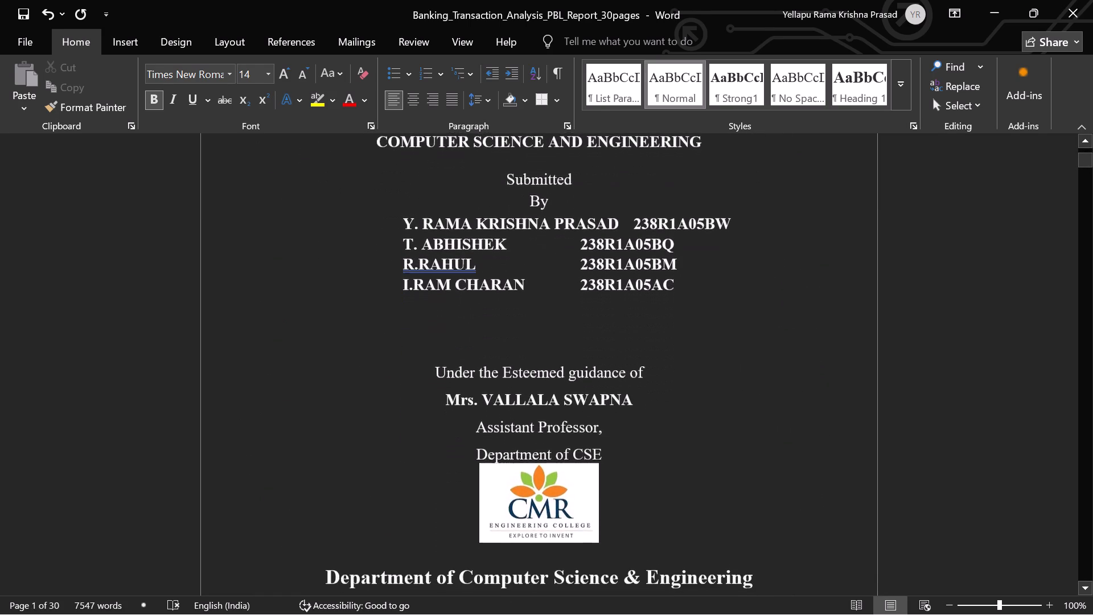
# Check the students' and guide's details again from the Certificate through the Declaration to the Acknowledgement.
pyautogui.scroll(-7, 586, 454)
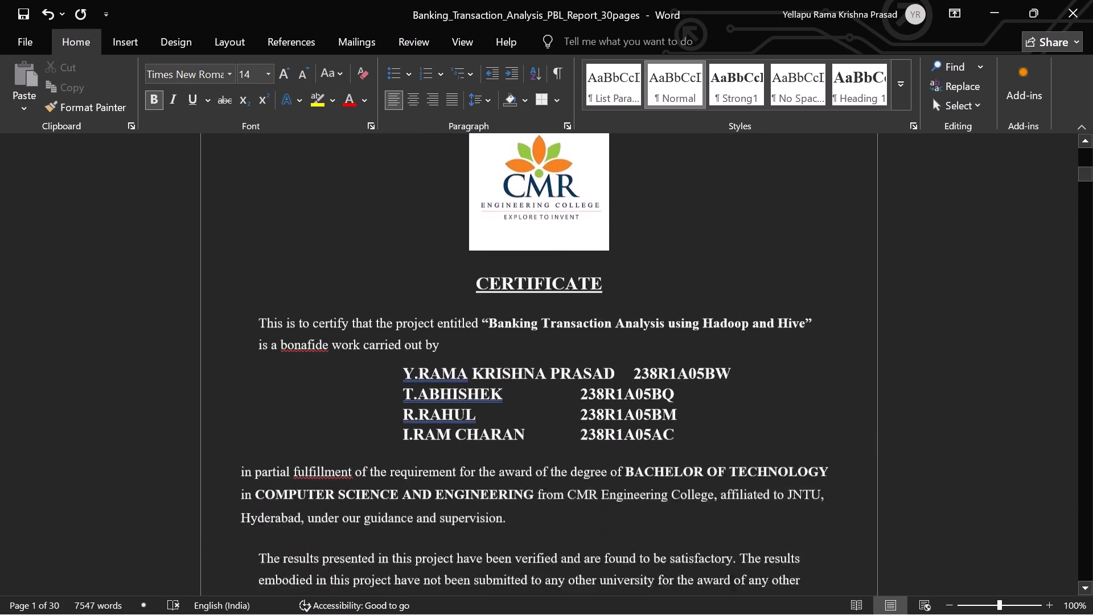
pyautogui.scroll(-2, 586, 454)
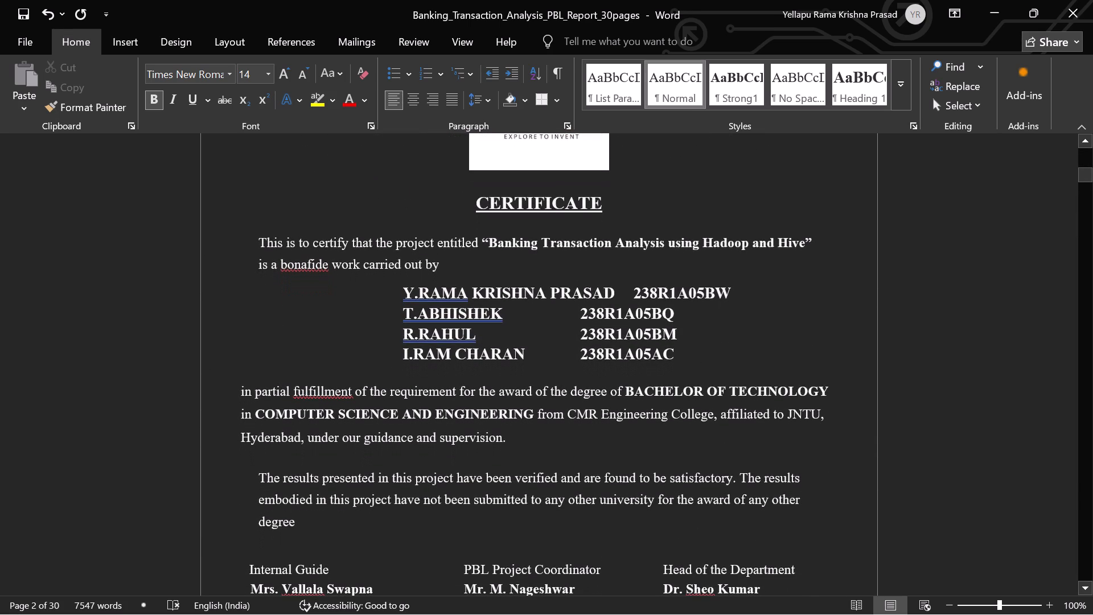
pyautogui.scroll(-1, 586, 454)
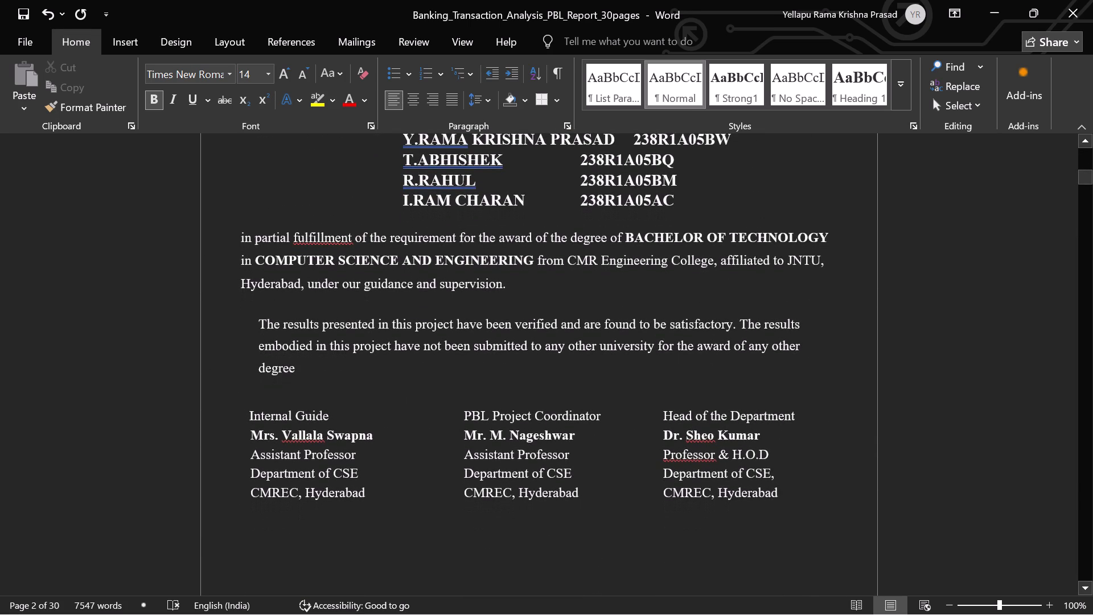
pyautogui.scroll(-2, 586, 454)
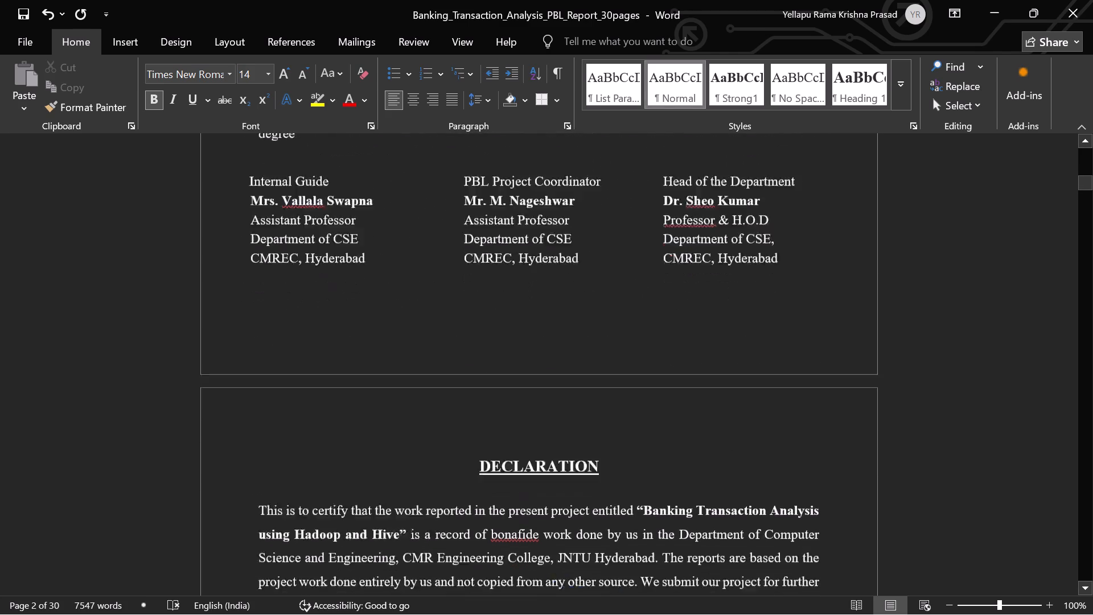
pyautogui.scroll(-1, 586, 454)
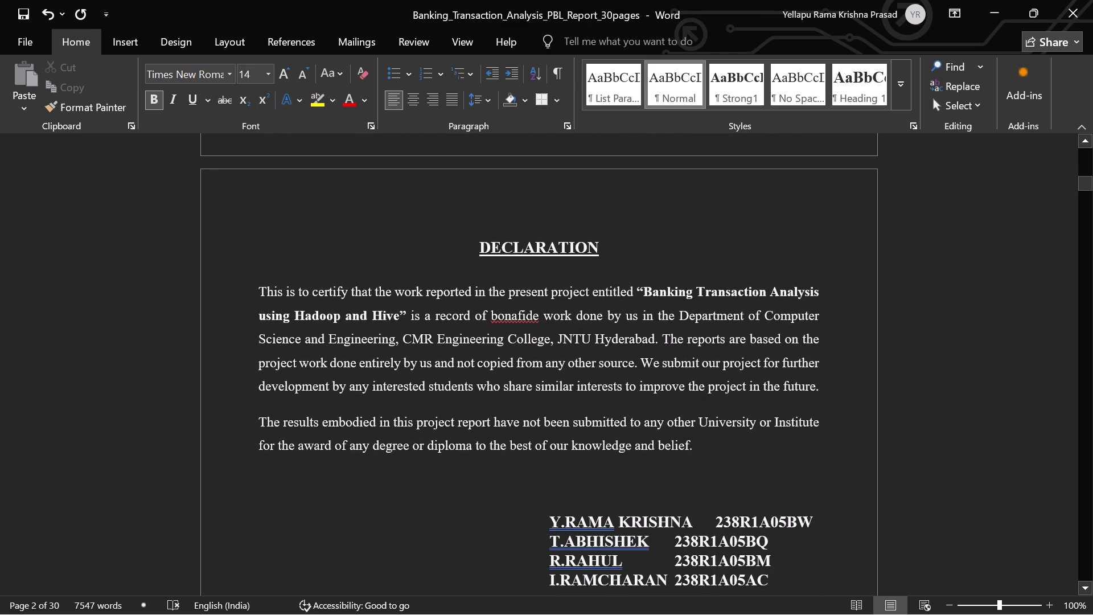
pyautogui.scroll(-4, 577, 362)
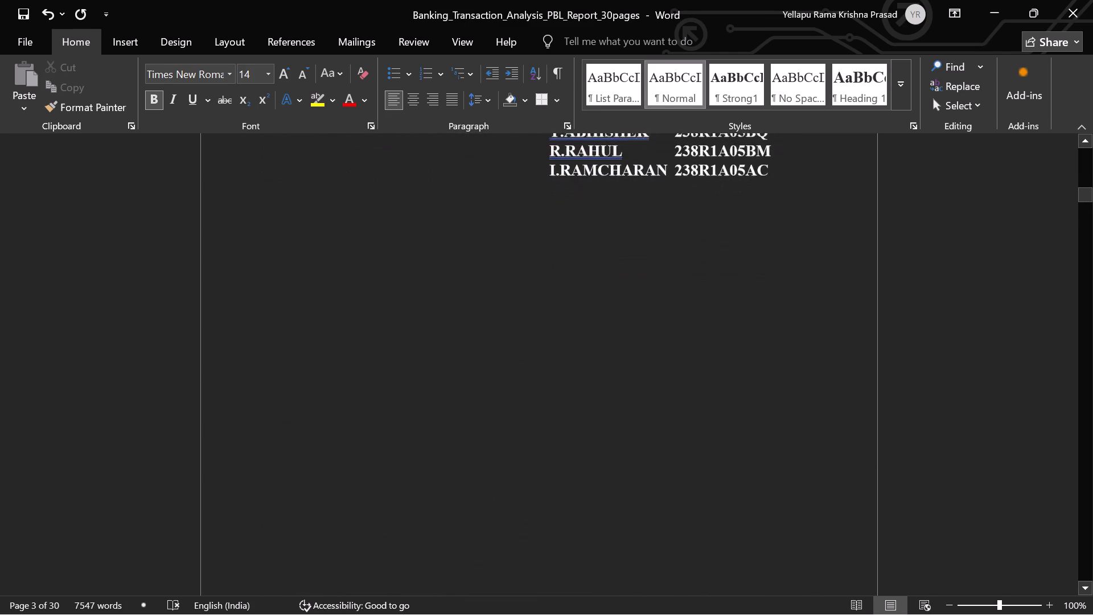
pyautogui.scroll(-1, 577, 362)
pyautogui.scroll(3, 577, 362)
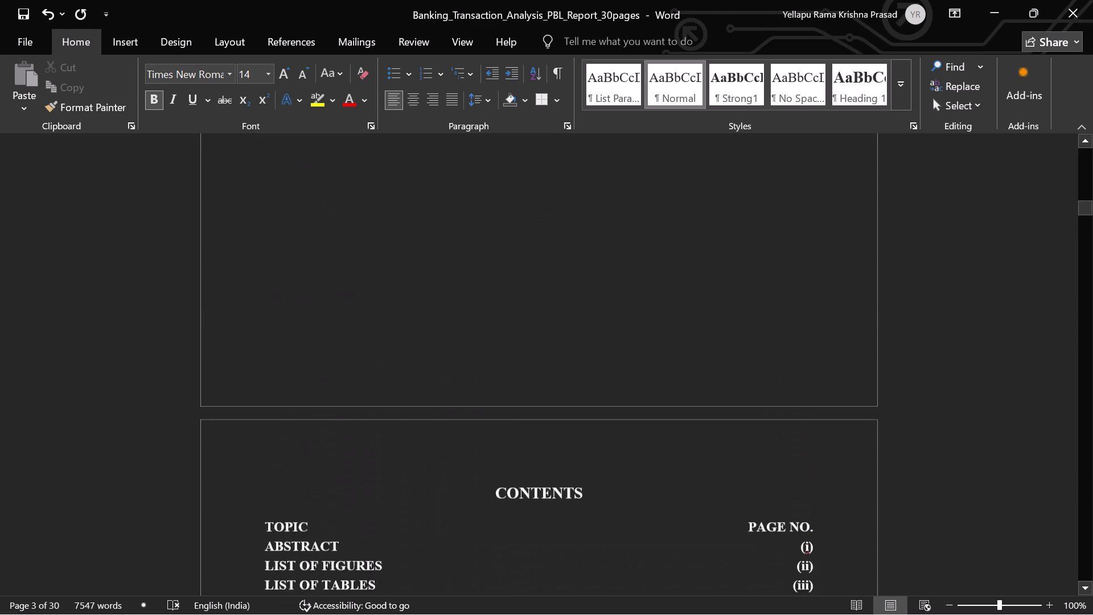
pyautogui.scroll(2, 577, 362)
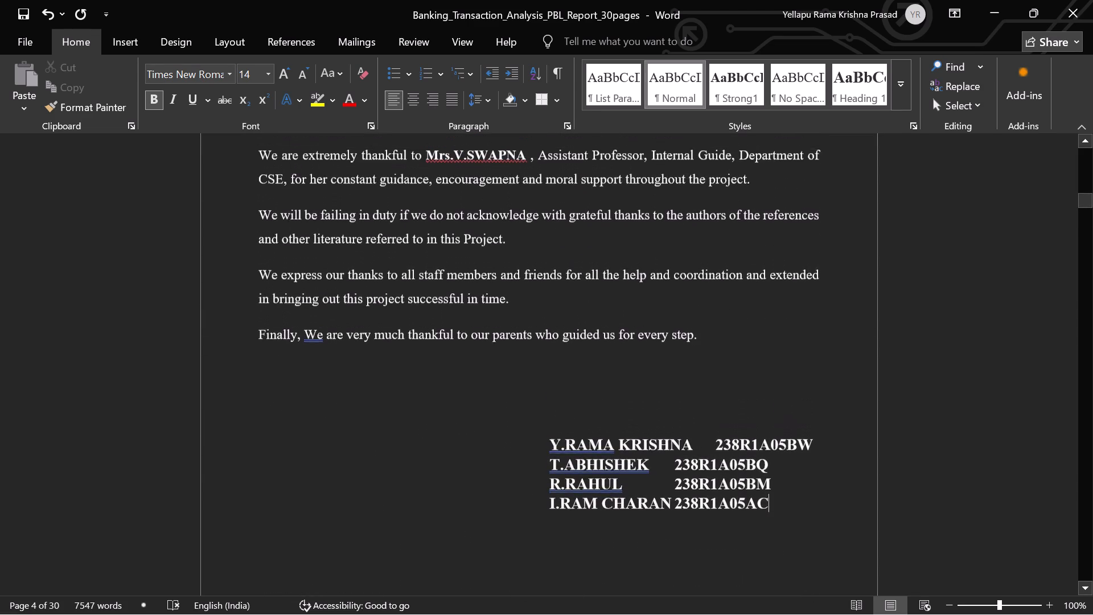
pyautogui.scroll(2, 577, 362)
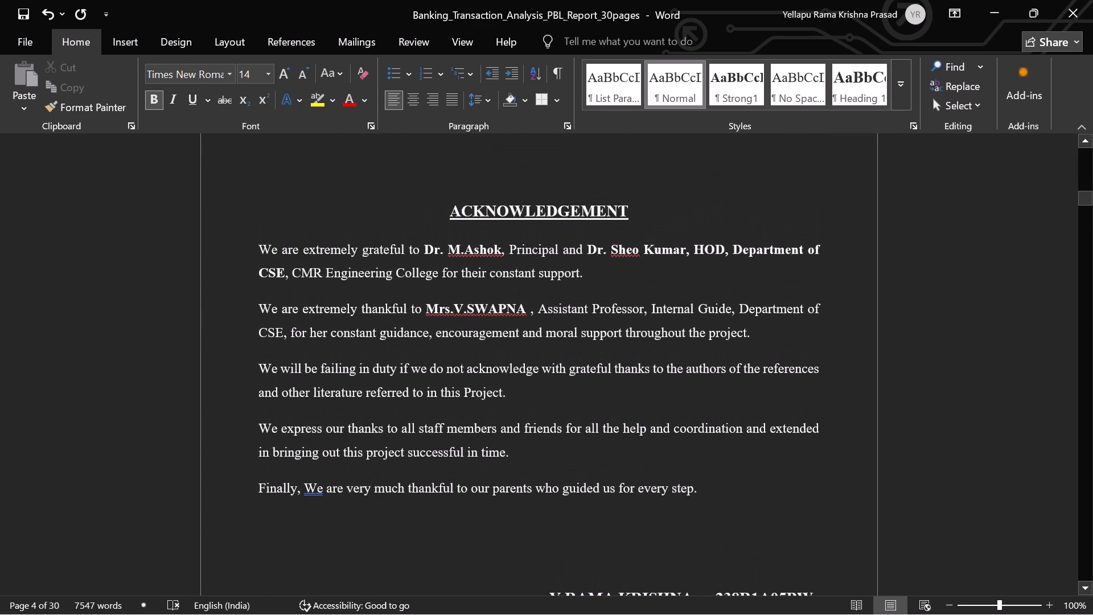
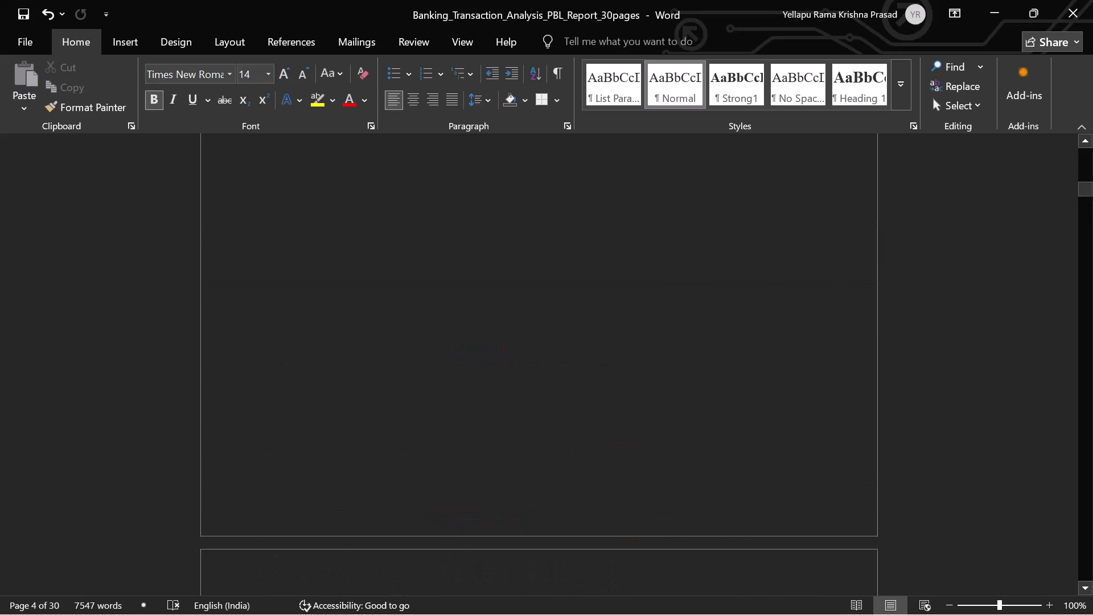
# On the cover page, pad the second student's roll number with spaces until it lines up under the first student's.
pyautogui.scroll(5, 577, 362)
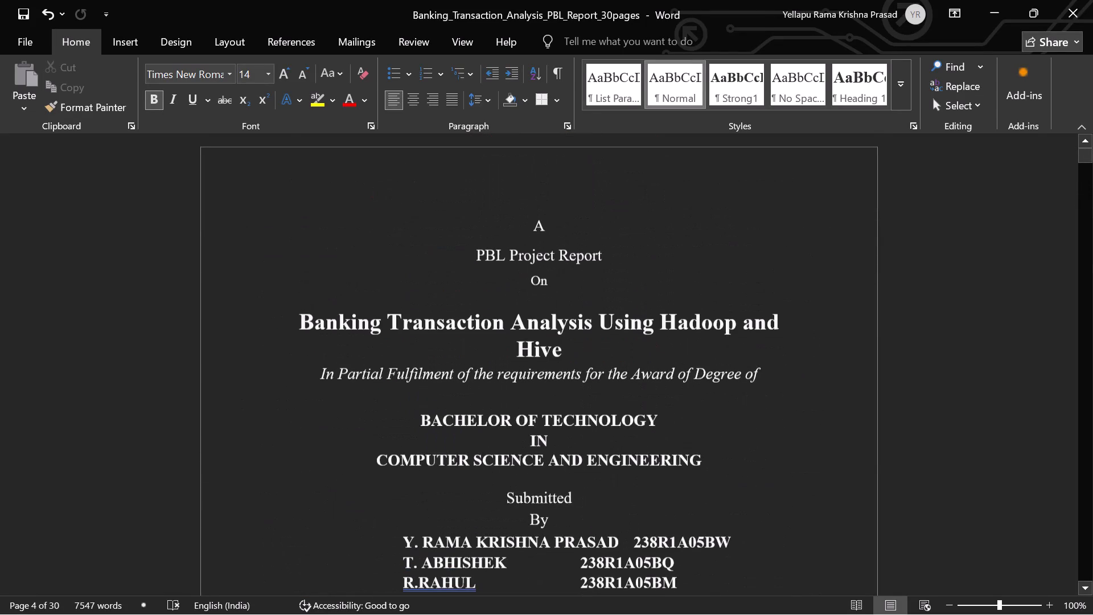
pyautogui.scroll(2, 577, 362)
pyautogui.scroll(-1, 577, 362)
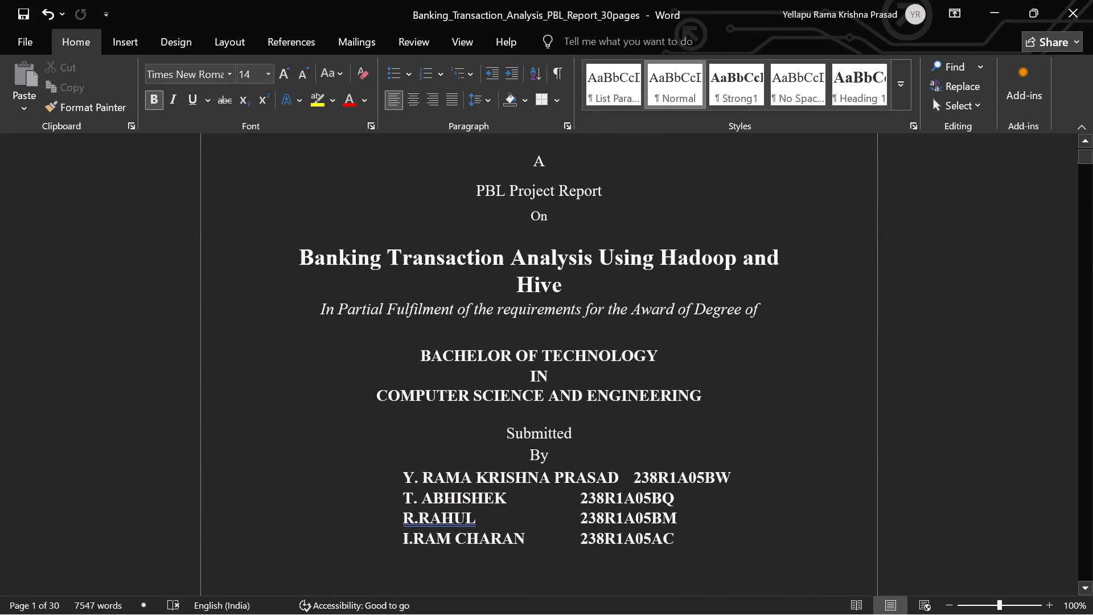
pyautogui.scroll(-1, 577, 362)
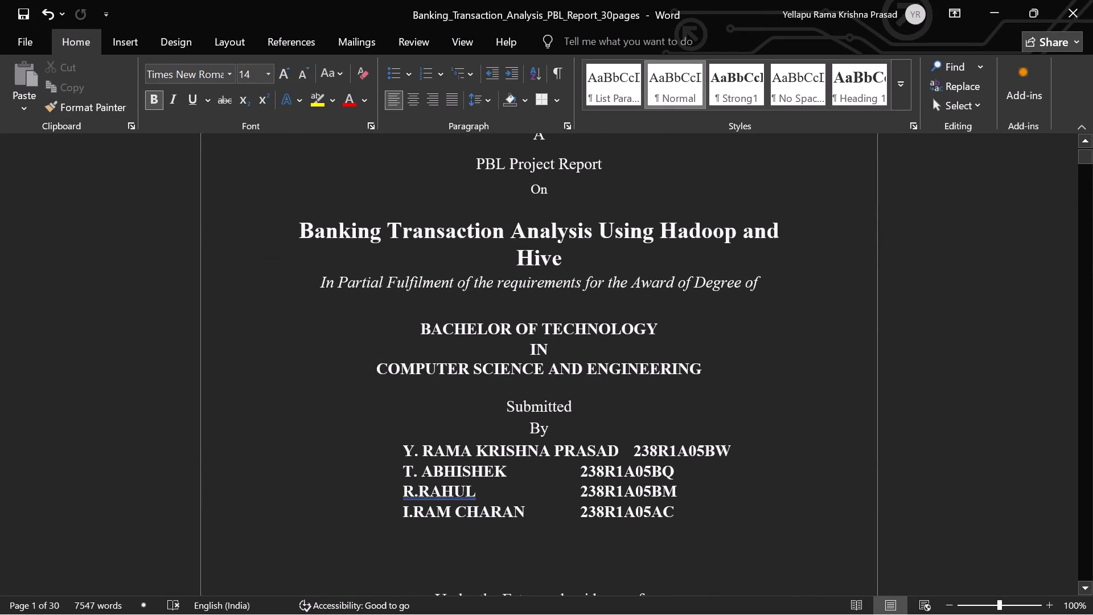
pyautogui.click(580, 476)
pyautogui.press('space')
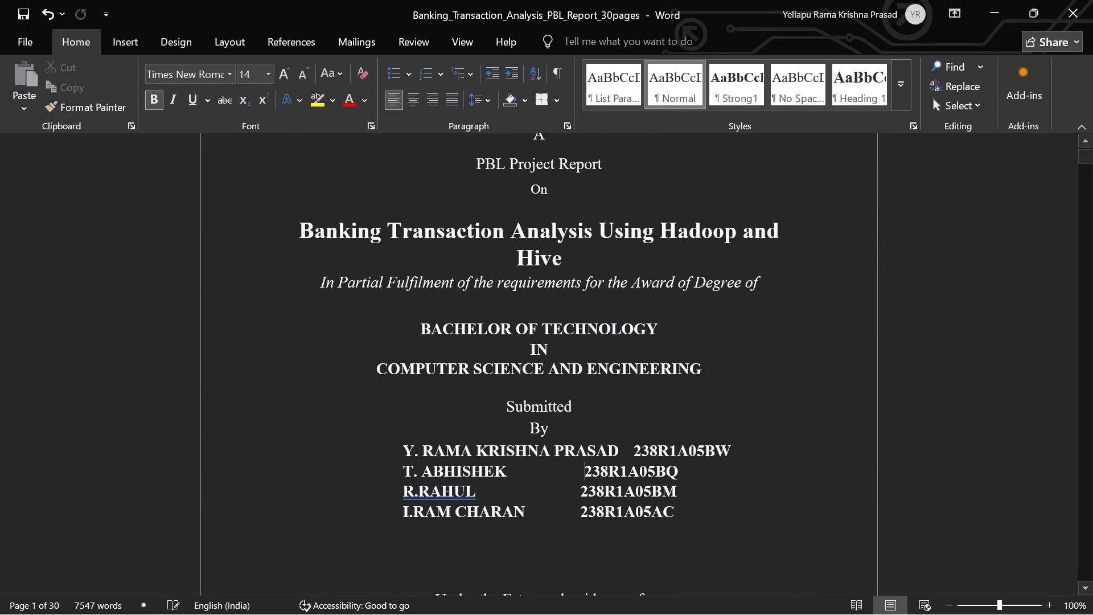
pyautogui.press('space')
pyautogui.press('space')
pyautogui.press('space')
pyautogui.press('space')
pyautogui.press('space')
pyautogui.press('space')
pyautogui.press('space')
pyautogui.press('space')
pyautogui.press('space')
pyautogui.press('space')
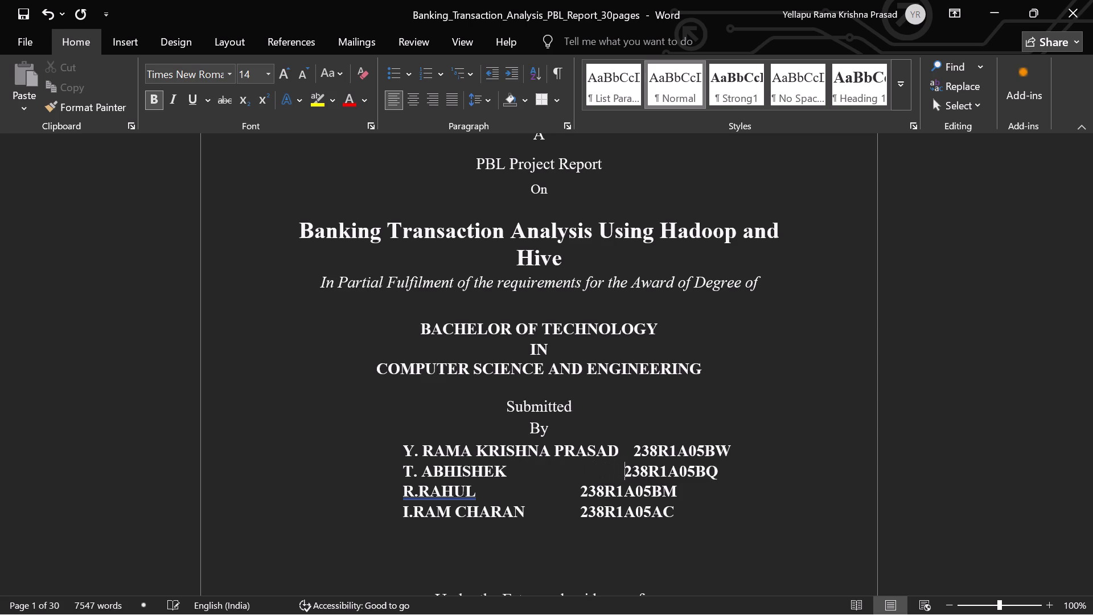
pyautogui.press('space')
pyautogui.press('space')
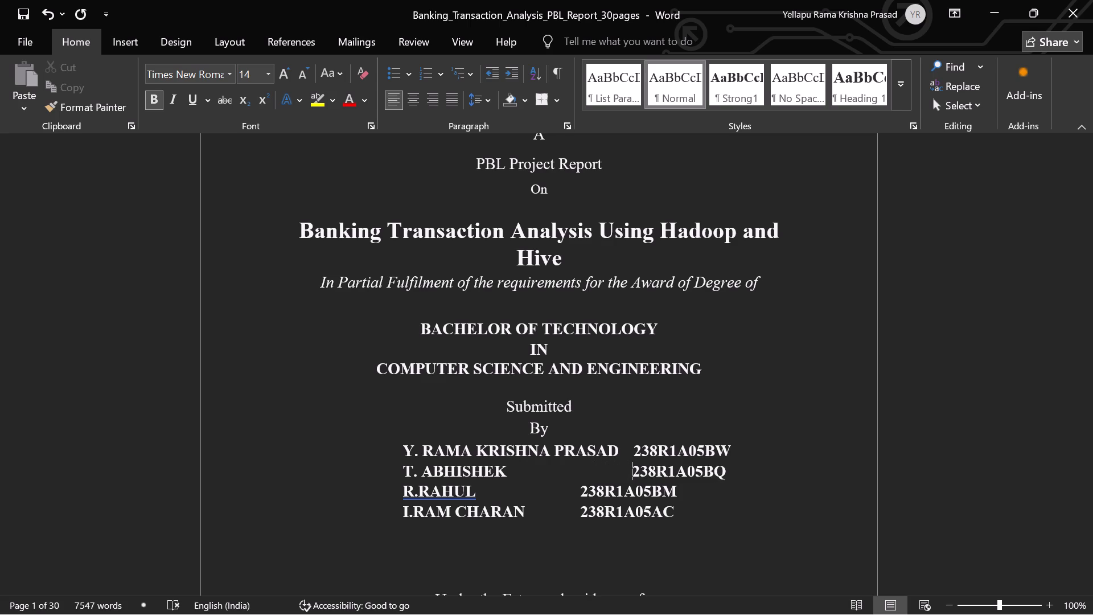
pyautogui.press('space')
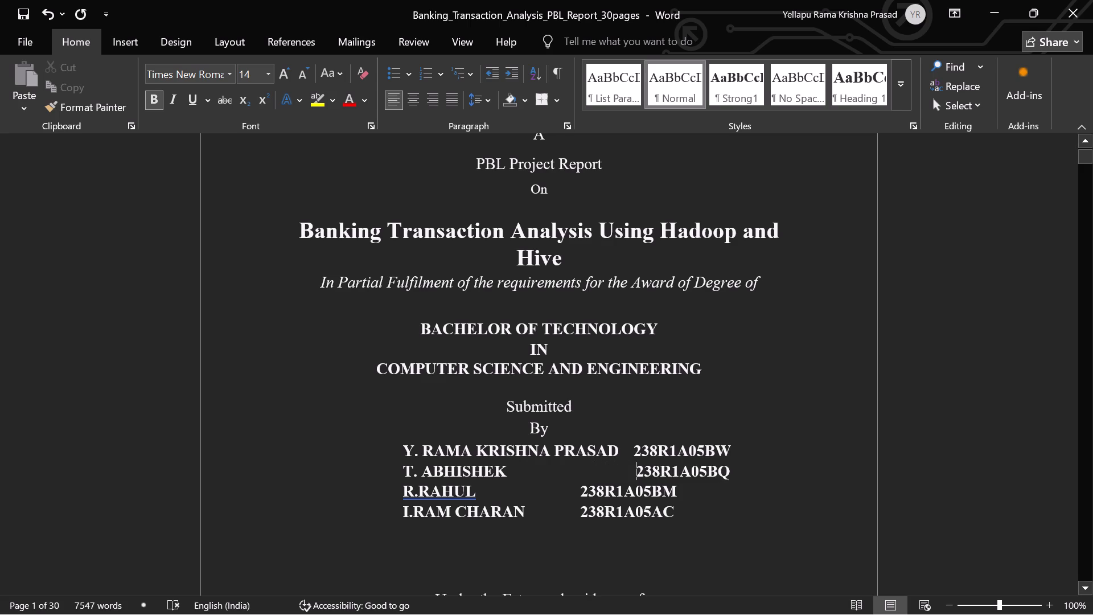
# Add spaces before the third student's roll number on the cover page to align it with the roll numbers above.
pyautogui.click(578, 493)
pyautogui.press('space')
pyautogui.press('space')
pyautogui.press('space')
pyautogui.press('space')
pyautogui.press('space')
pyautogui.press('space')
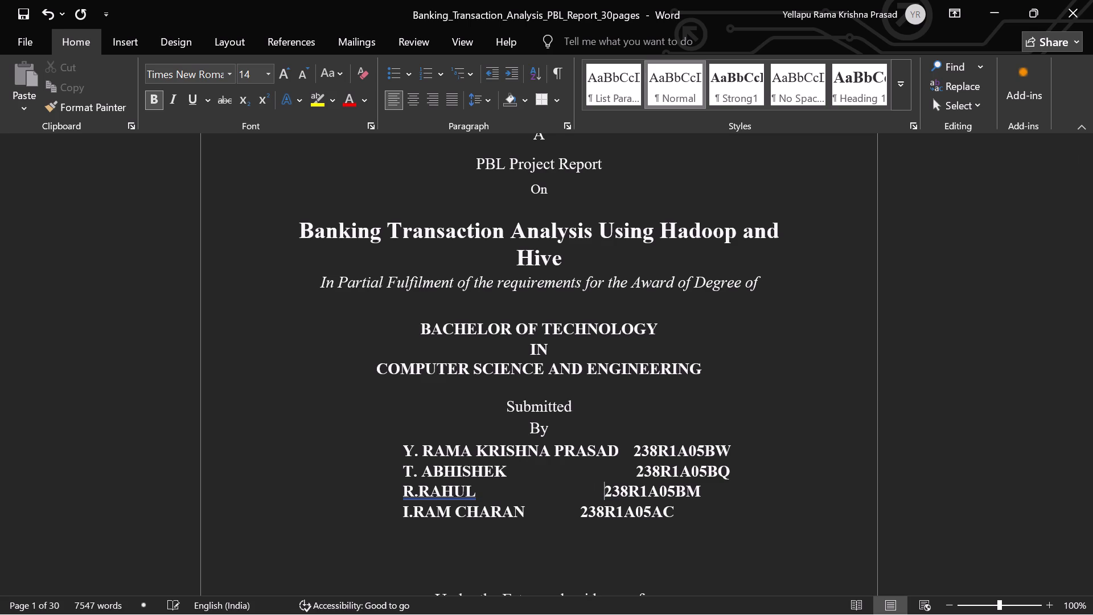
pyautogui.press('space')
pyautogui.press('space')
pyautogui.press('space')
pyautogui.press('space')
pyautogui.press('space')
pyautogui.press('space')
pyautogui.press('space')
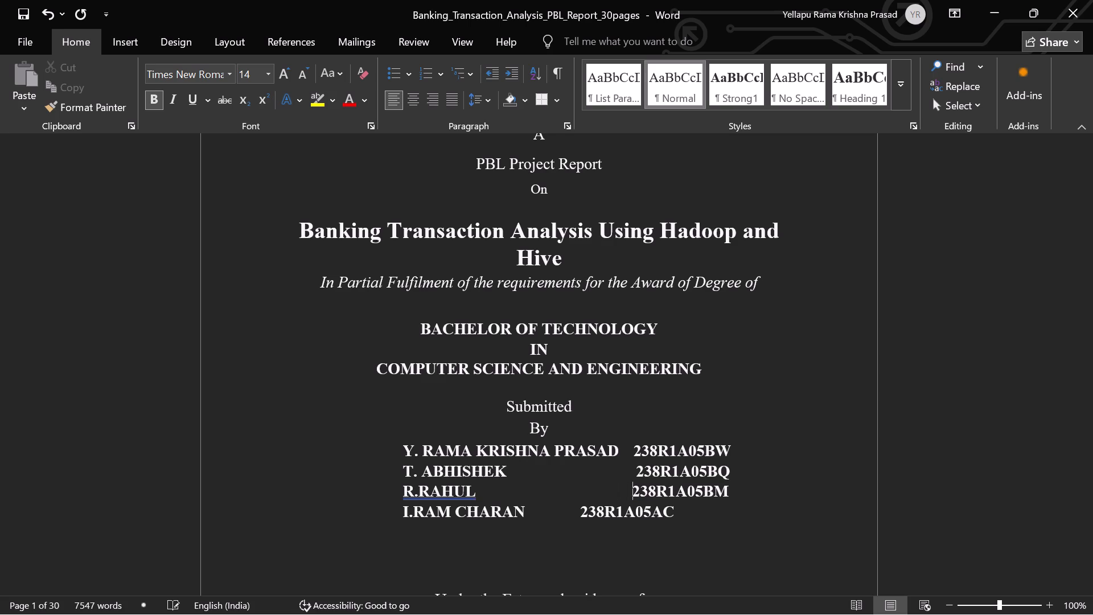
pyautogui.press('space')
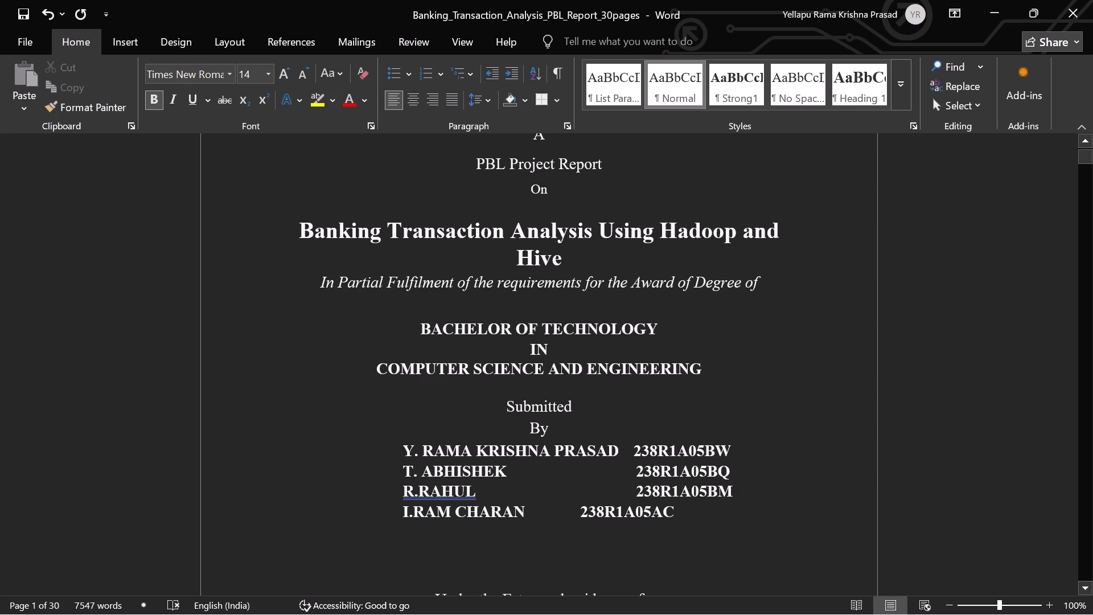
# Add spaces before the fourth student's roll number on the cover page to complete the aligned column.
pyautogui.click(571, 514)
pyautogui.press('space')
pyautogui.press('space')
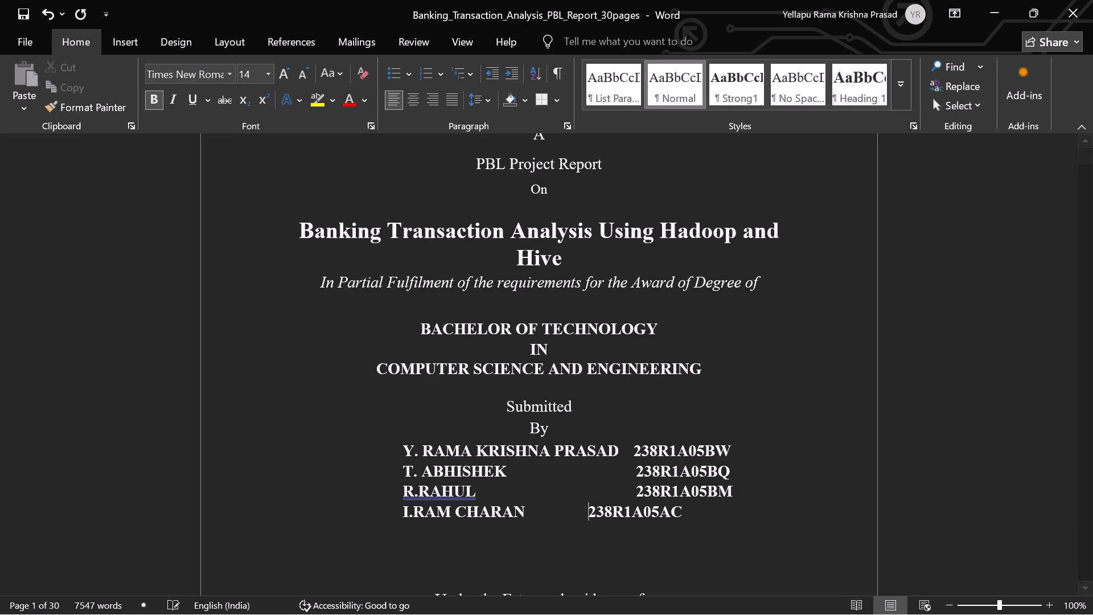
pyautogui.press('space')
pyautogui.press('space')
pyautogui.press('space')
pyautogui.press('space')
pyautogui.press('space')
pyautogui.press('space')
pyautogui.press('space')
pyautogui.press('space')
pyautogui.press('space')
pyautogui.press('space')
pyautogui.press('space')
pyautogui.press('space')
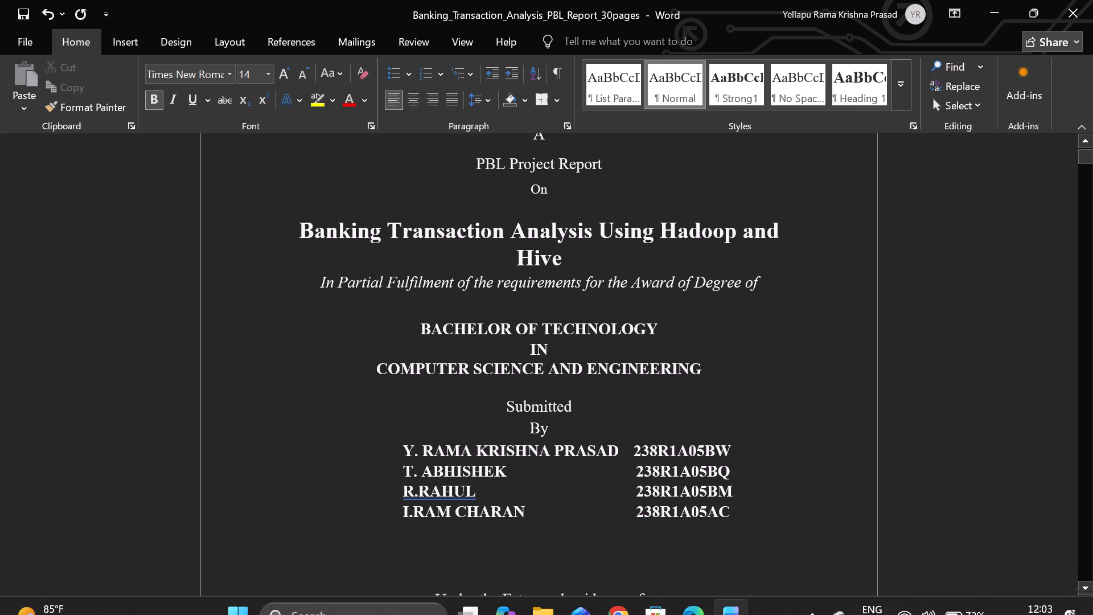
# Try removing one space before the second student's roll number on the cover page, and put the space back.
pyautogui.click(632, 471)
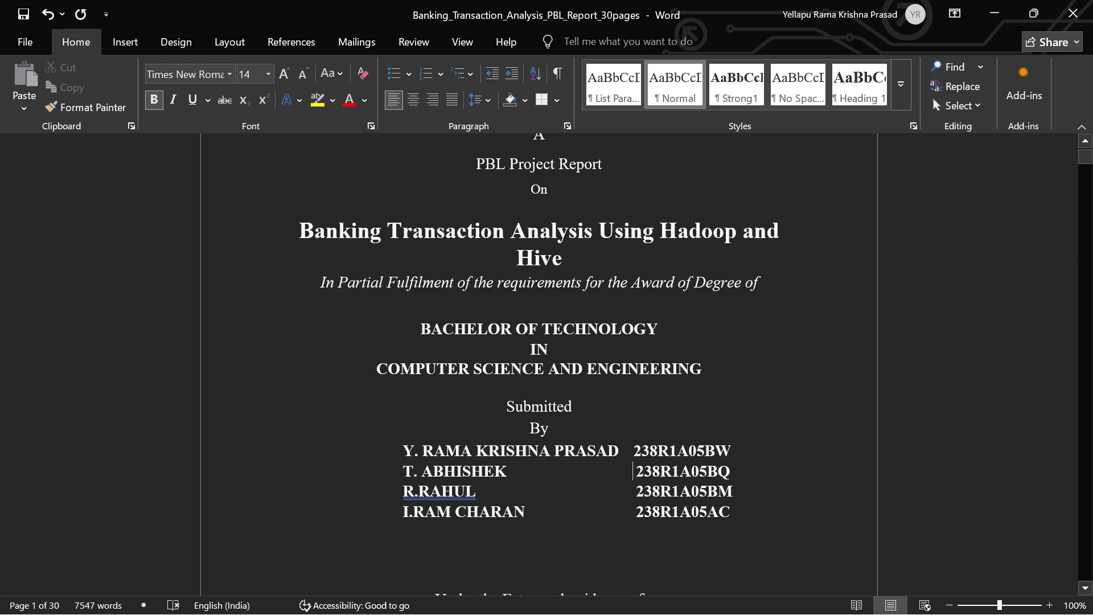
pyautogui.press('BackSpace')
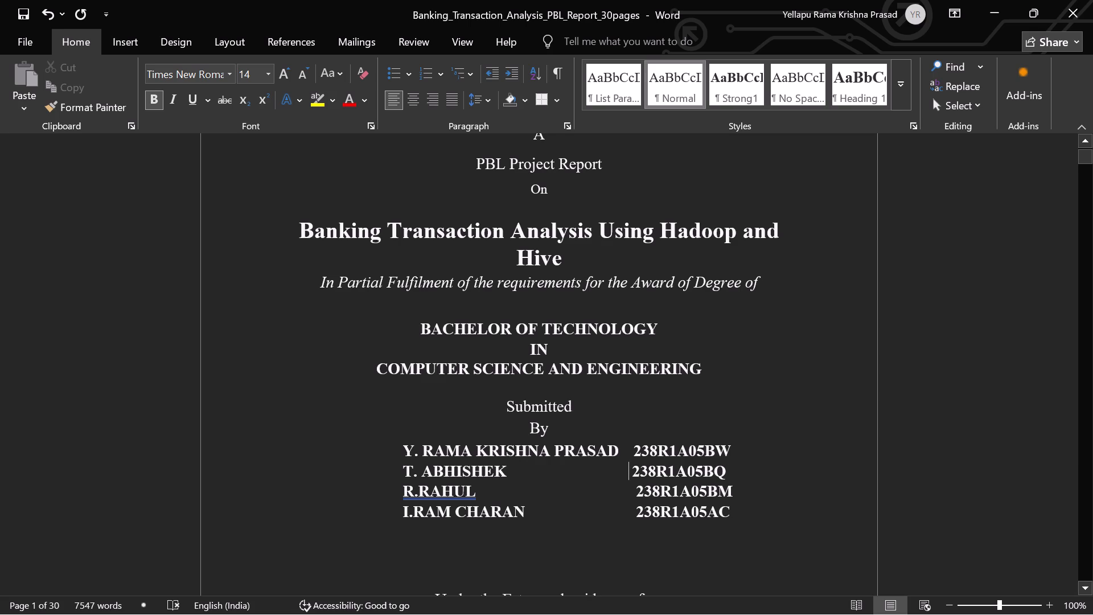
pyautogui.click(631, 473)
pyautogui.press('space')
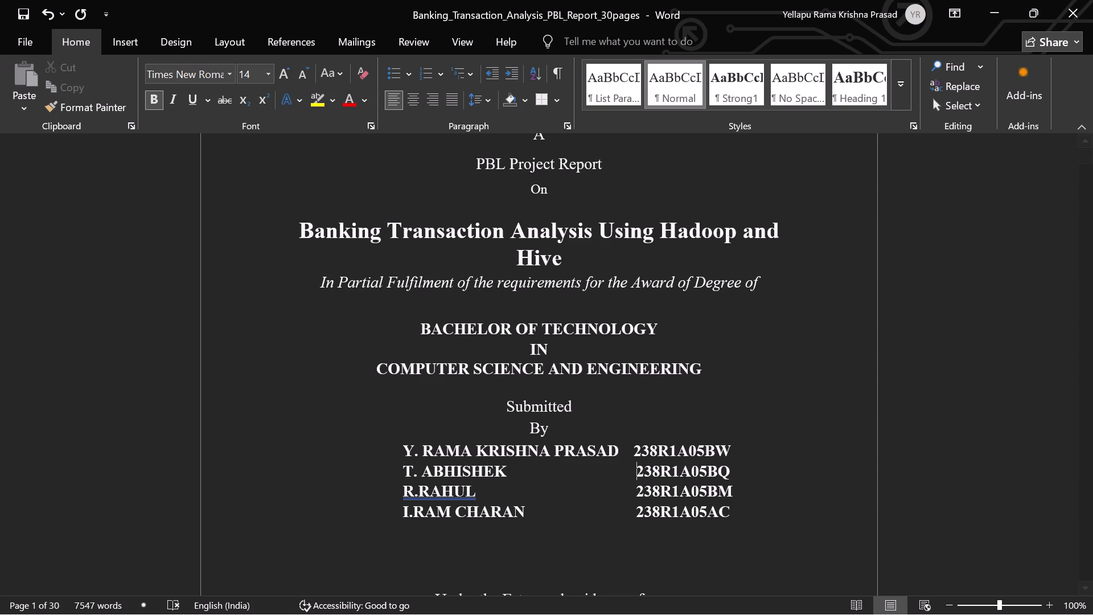
# In the Declaration, pad the second student's roll number with spaces so it lines up under the first student's.
pyautogui.scroll(-6, 613, 512)
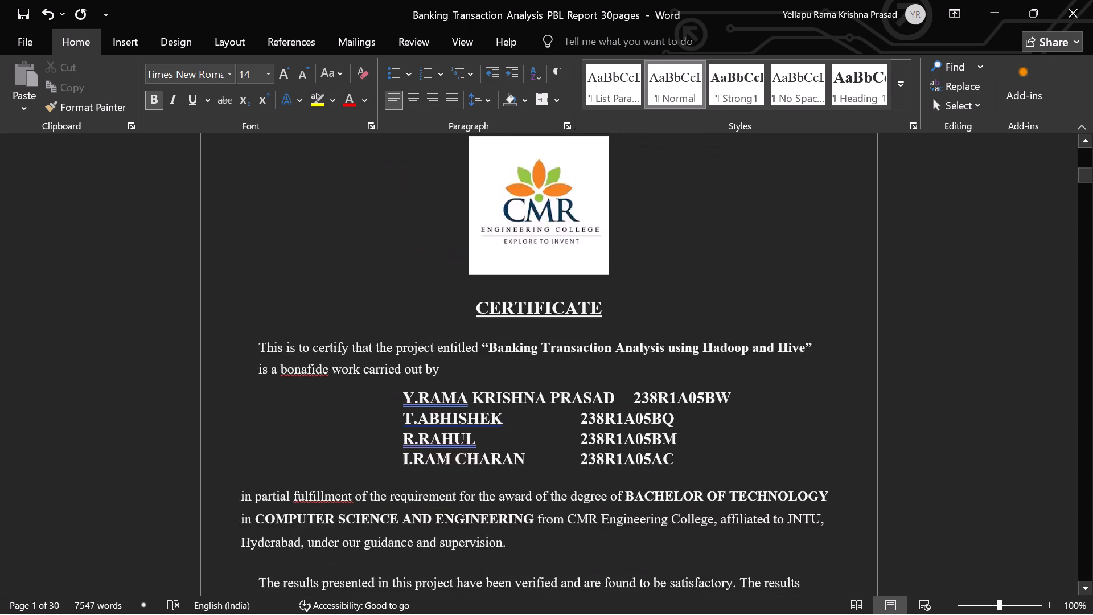
pyautogui.scroll(-2, 613, 512)
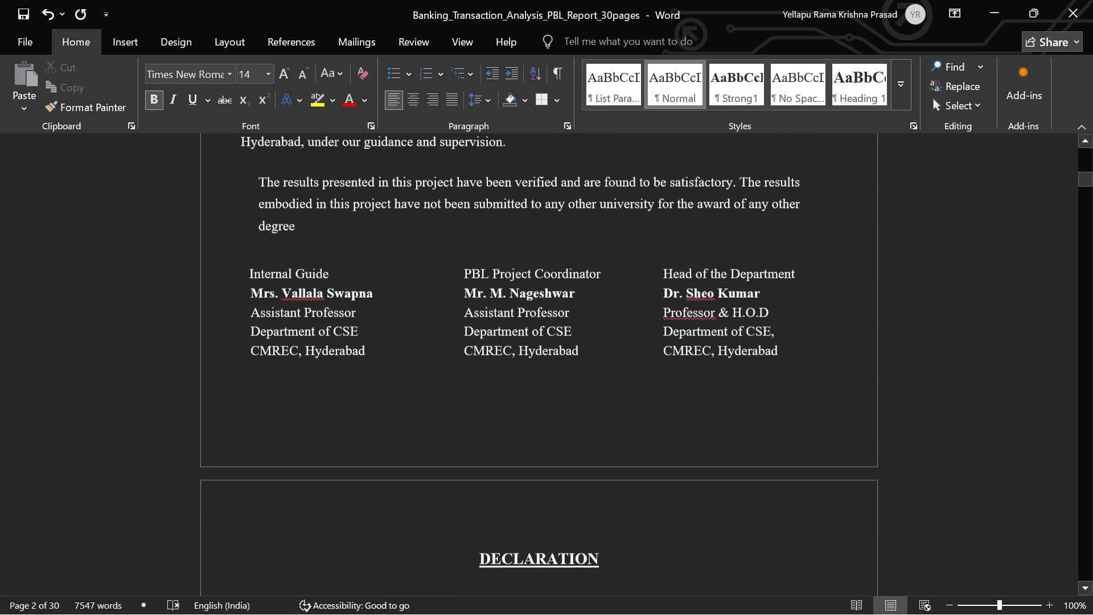
pyautogui.scroll(-3, 613, 512)
pyautogui.scroll(1, 613, 512)
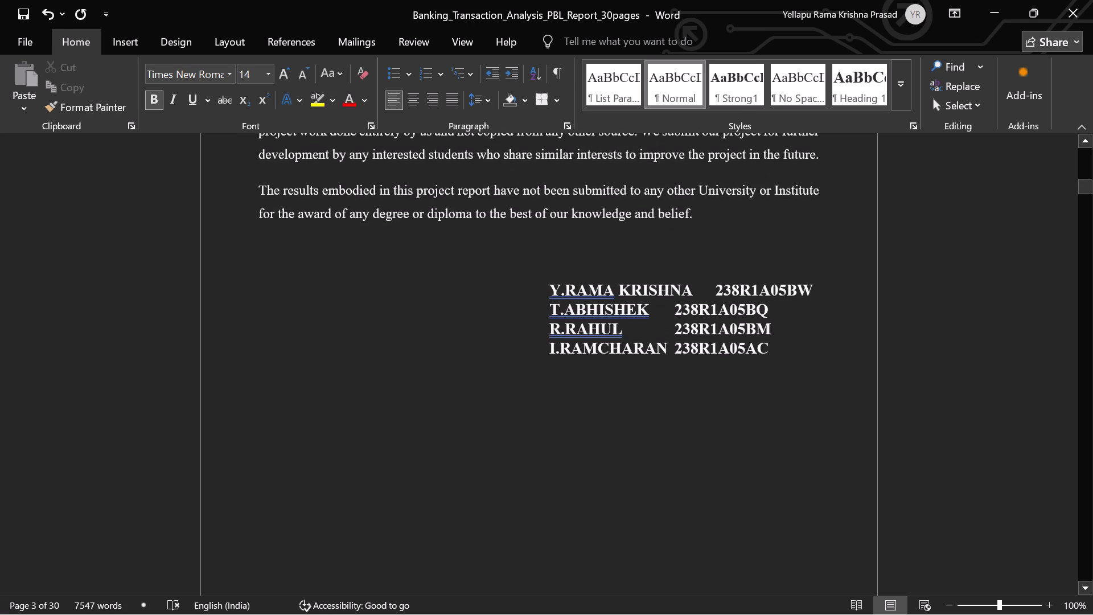
pyautogui.click(668, 311)
pyautogui.press('space')
pyautogui.press('space')
pyautogui.press('space')
pyautogui.press('space')
pyautogui.press('space')
pyautogui.press('space')
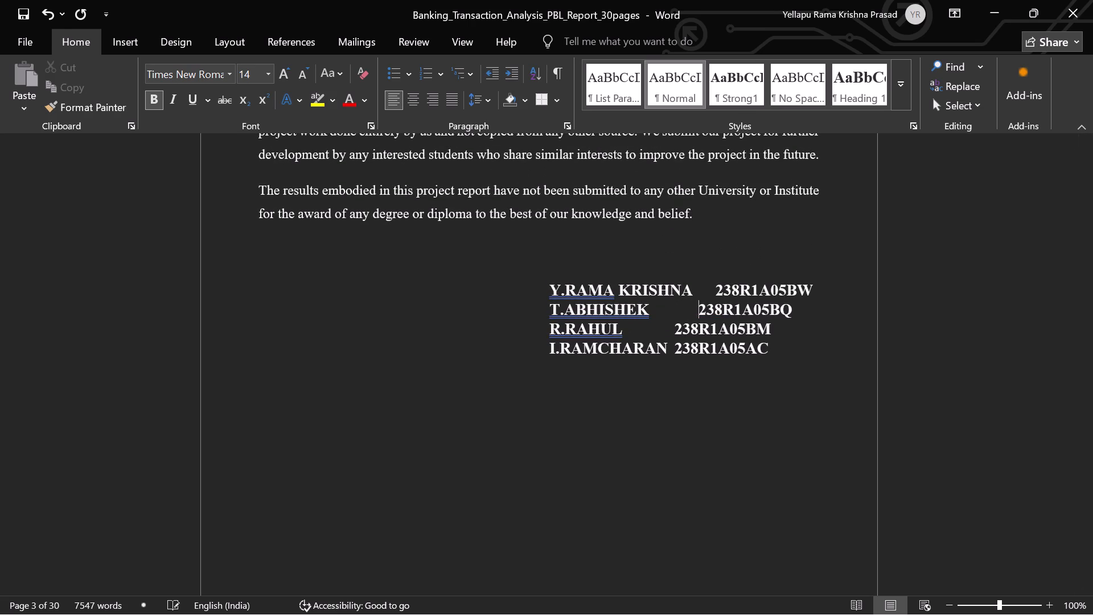
pyautogui.press('space')
pyautogui.press('space')
pyautogui.press('space')
pyautogui.press('space')
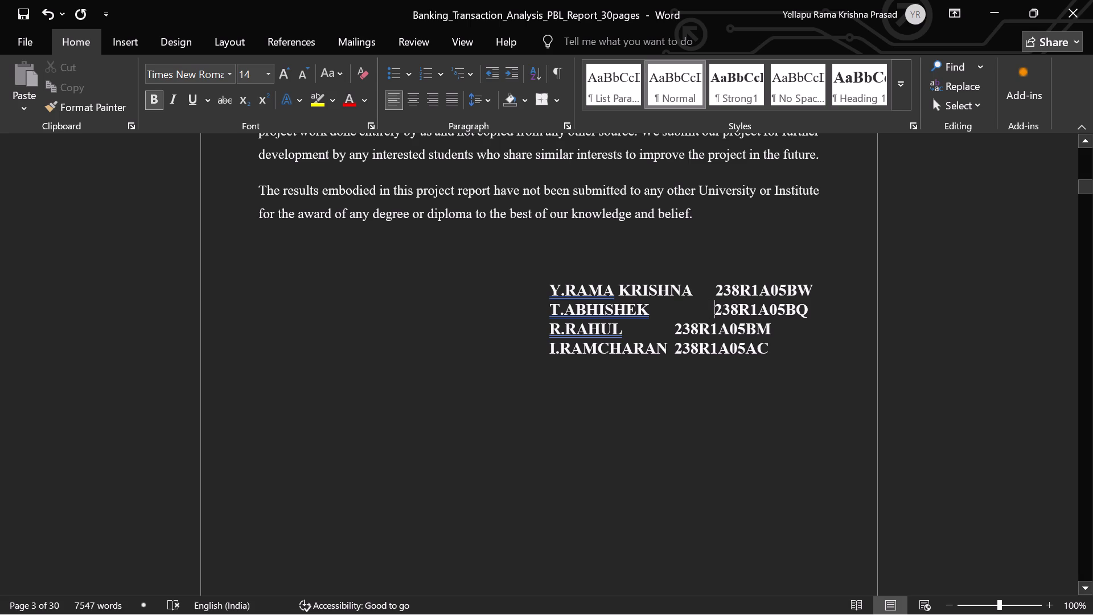
# Add spaces before the third student's roll number in the Declaration to align it with the roll numbers above.
pyautogui.click(673, 331)
pyautogui.press('space')
pyautogui.press('space')
pyautogui.press('space')
pyautogui.press('space')
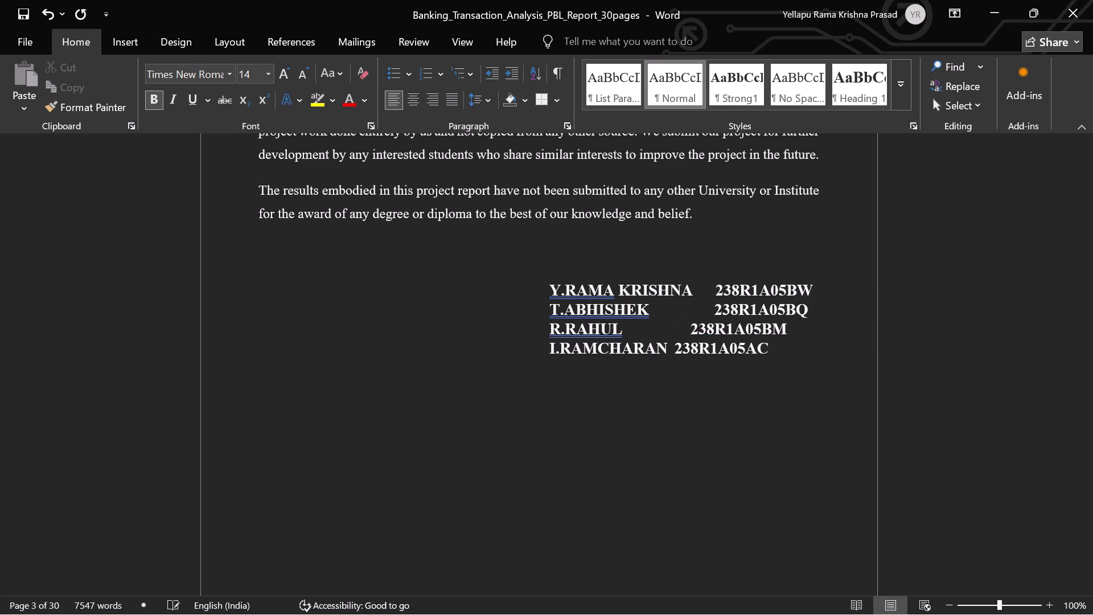
pyautogui.press('space')
pyautogui.press('space')
pyautogui.press('space')
pyautogui.press('space')
pyautogui.press('space')
pyautogui.press('space')
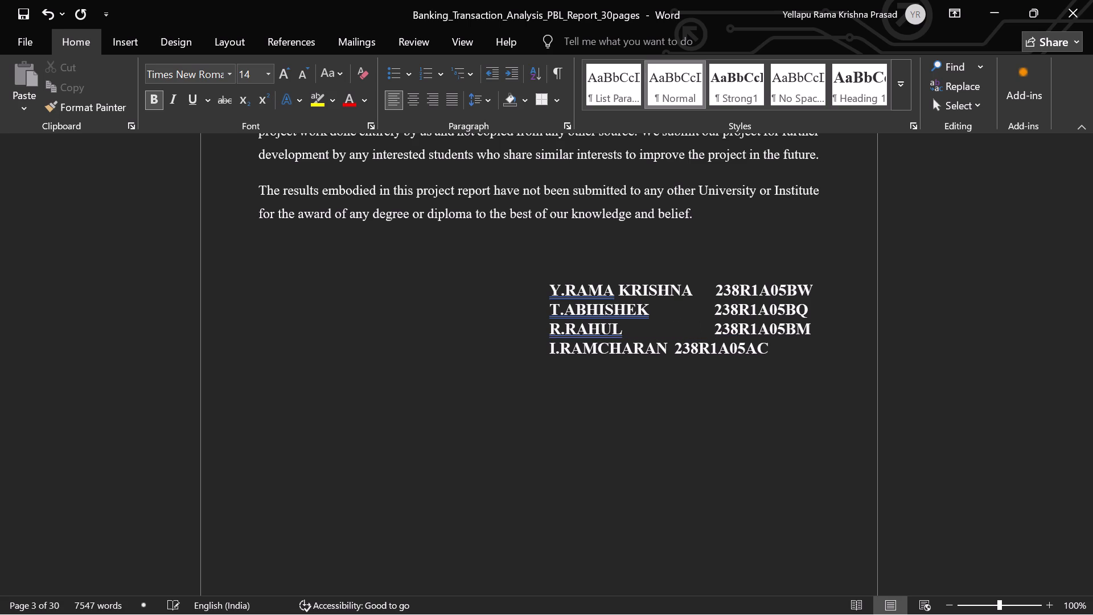
# Add spaces before the fourth student's roll number in the Declaration to align it with the other three.
pyautogui.click(672, 351)
pyautogui.press('space')
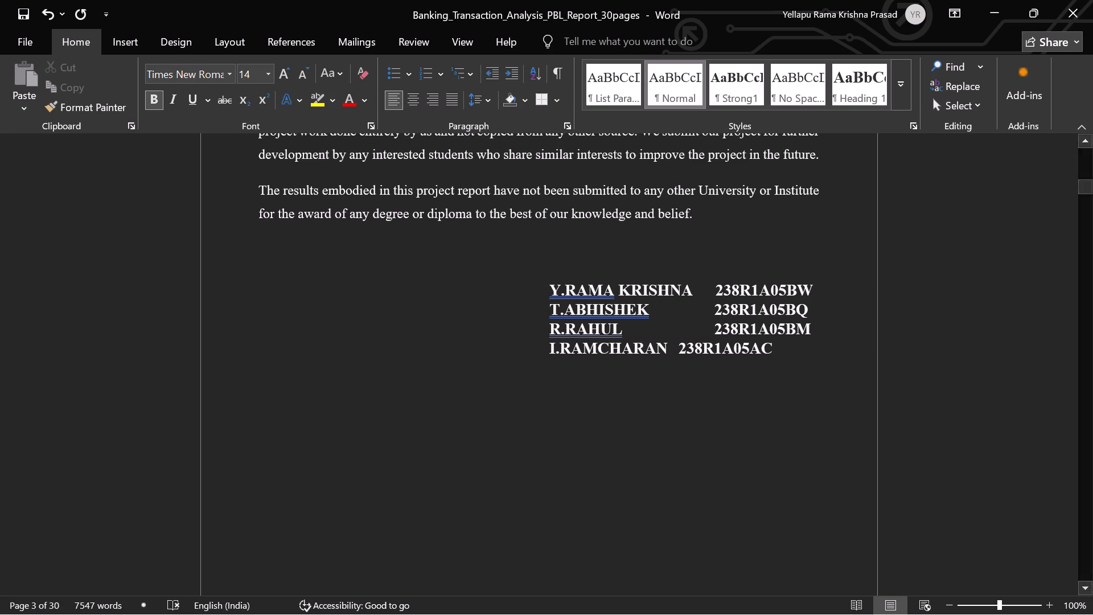
pyautogui.press('space')
pyautogui.press('space')
pyautogui.press('space')
pyautogui.press('space')
pyautogui.press('space')
pyautogui.press('space')
pyautogui.press('space')
pyautogui.press('space')
pyautogui.press('space')
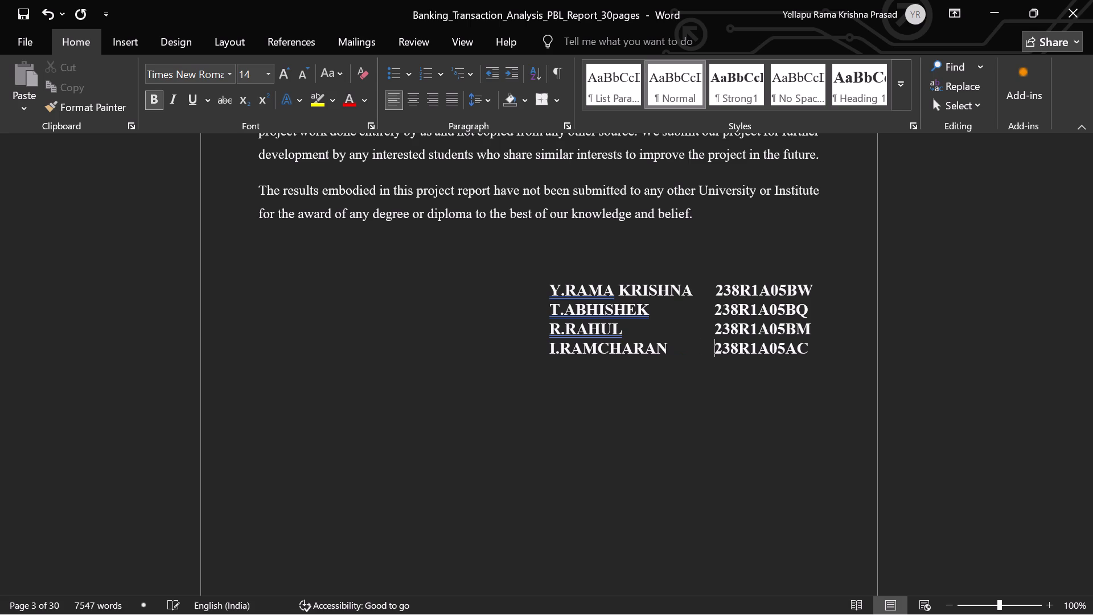
# In the Acknowledgement, pad the second student's roll number with spaces so it lines up under the first student's.
pyautogui.scroll(-6, 640, 455)
pyautogui.scroll(1, 640, 455)
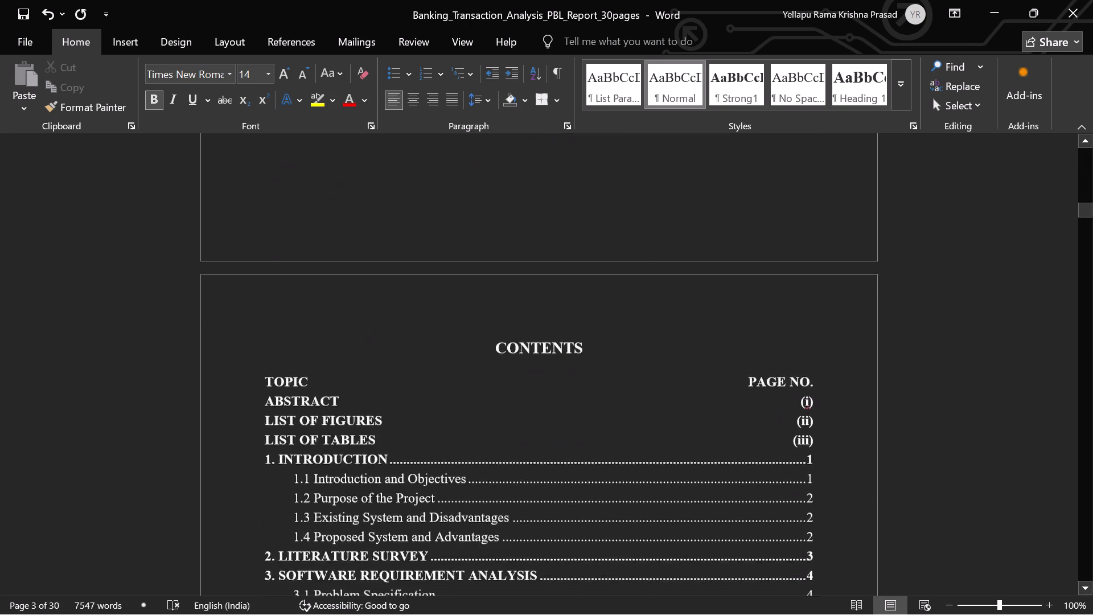
pyautogui.scroll(1, 640, 455)
pyautogui.scroll(-4, 640, 455)
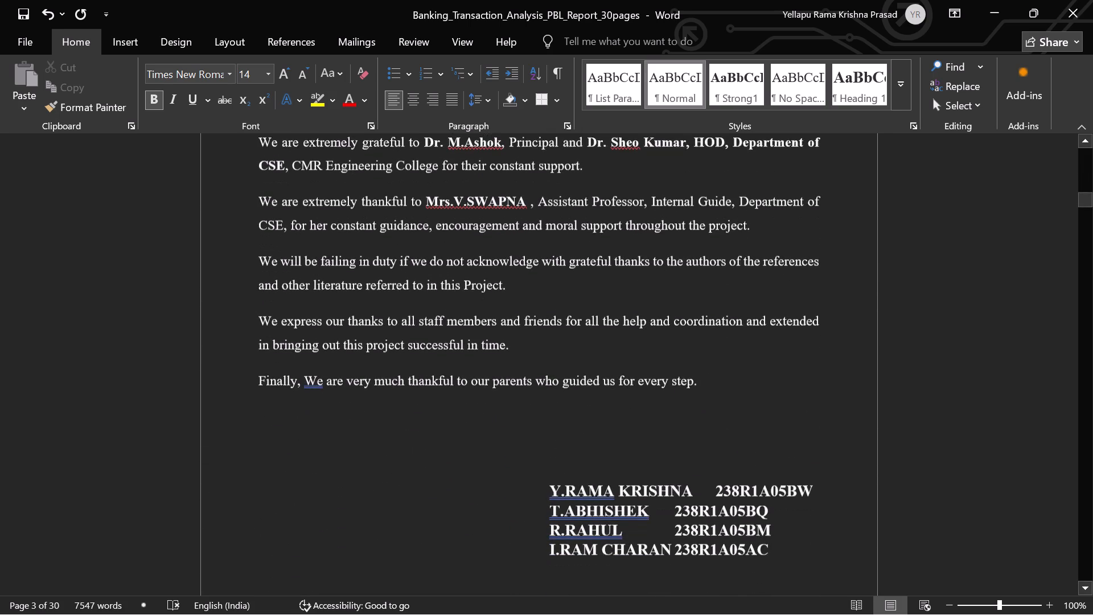
pyautogui.scroll(-1, 640, 455)
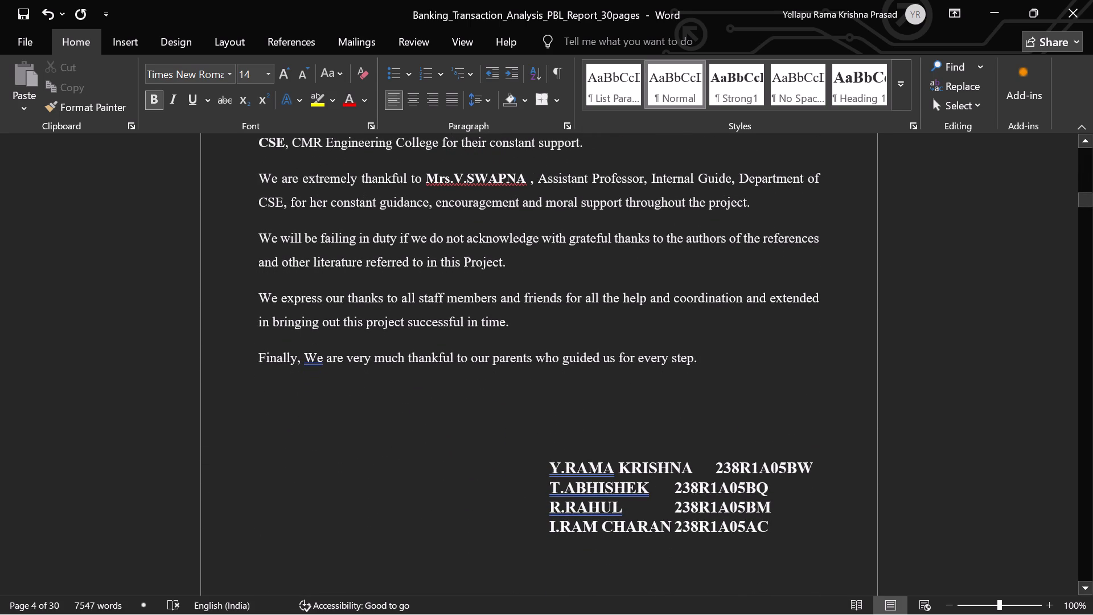
pyautogui.click(675, 485)
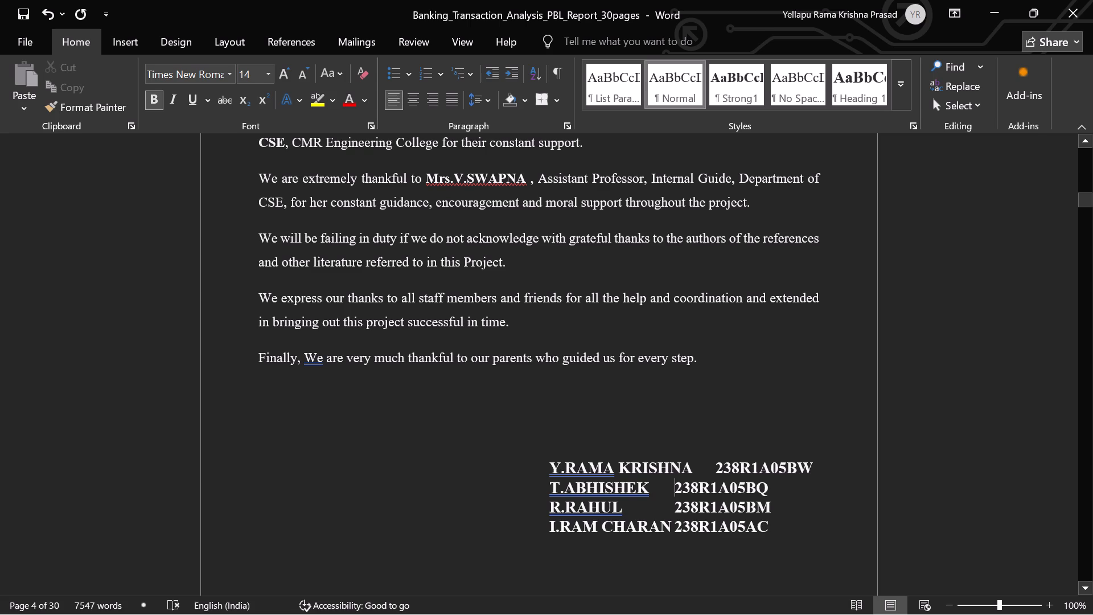
pyautogui.click(674, 490)
pyautogui.press('space')
pyautogui.press('space')
pyautogui.press('space')
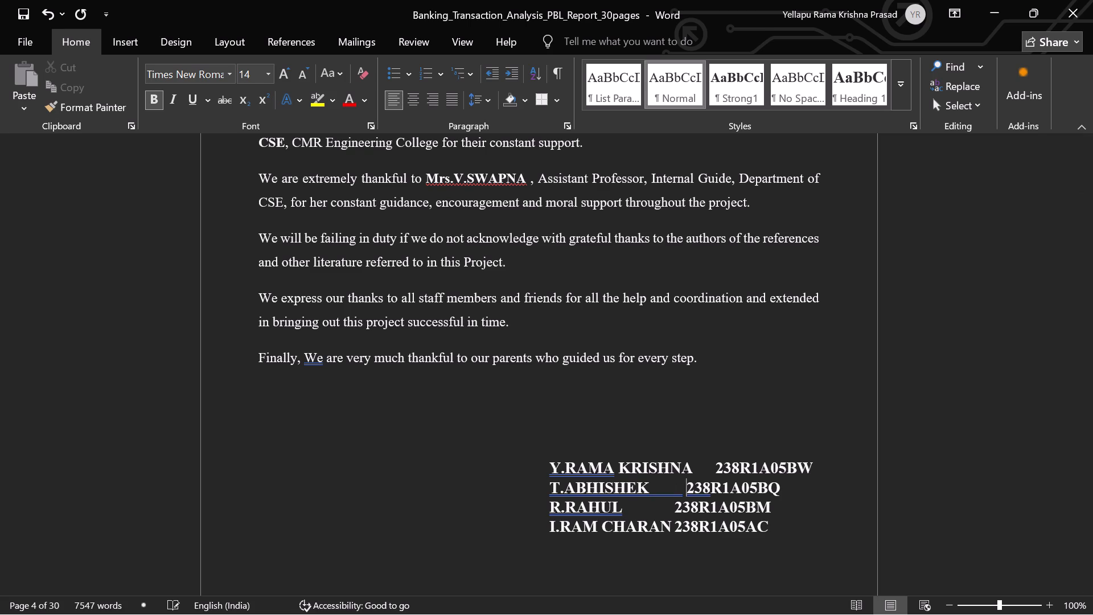
pyautogui.press('space')
pyautogui.press('space')
pyautogui.press('space')
pyautogui.press('space')
pyautogui.press('space')
pyautogui.press('space')
pyautogui.press('space')
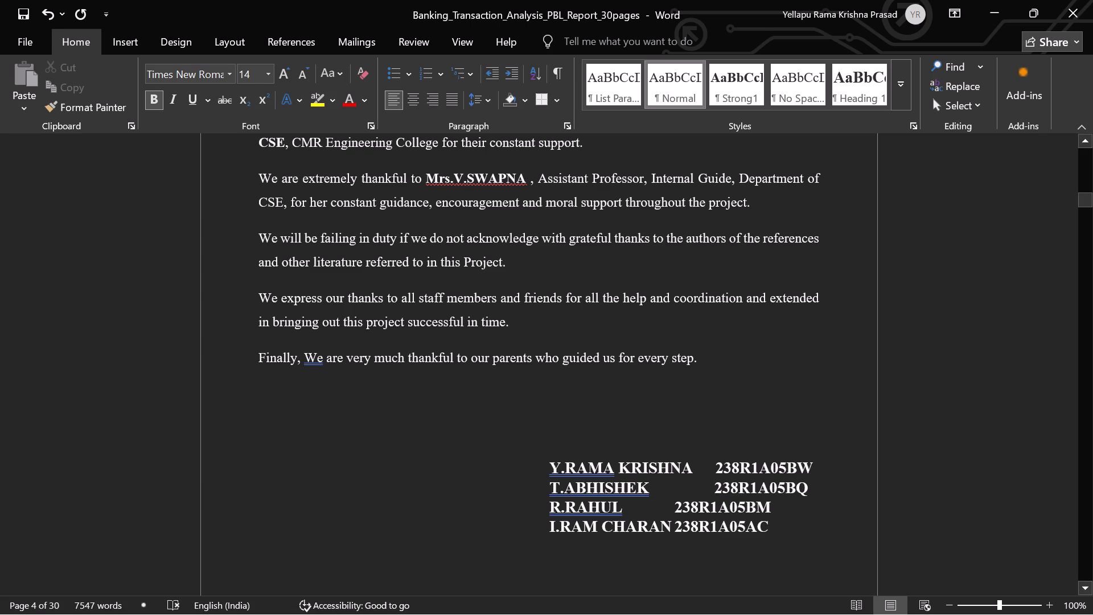
# Add spaces before the third student's roll number in the Acknowledgement to align it with the roll numbers above.
pyautogui.click(672, 506)
pyautogui.press('space')
pyautogui.press('space')
pyautogui.press('space')
pyautogui.press('space')
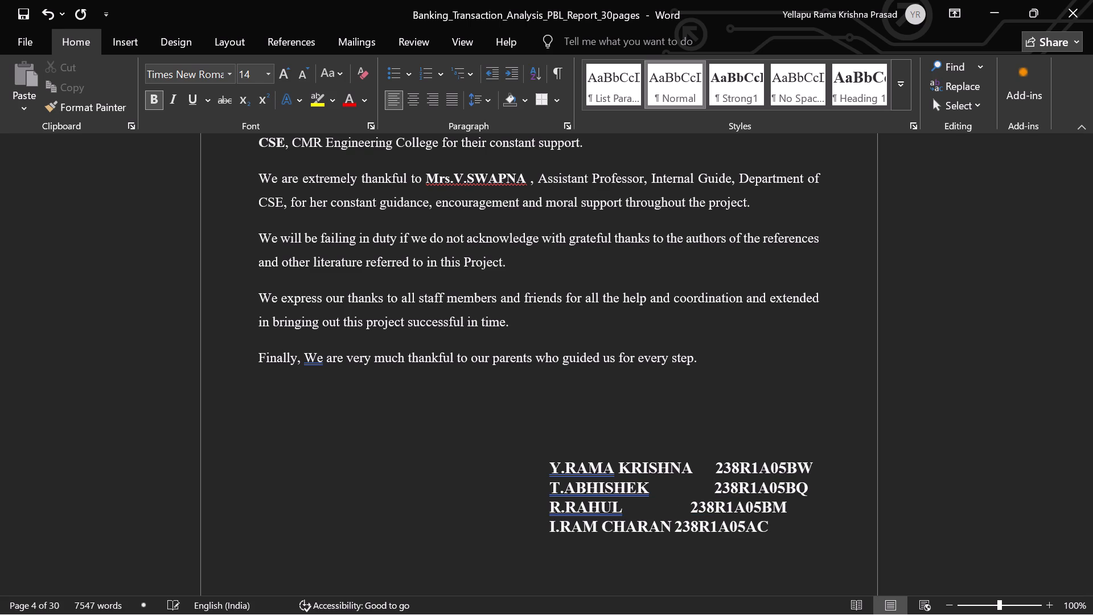
pyautogui.press('space')
pyautogui.press('space')
pyautogui.press('space')
pyautogui.press('space')
pyautogui.press('space')
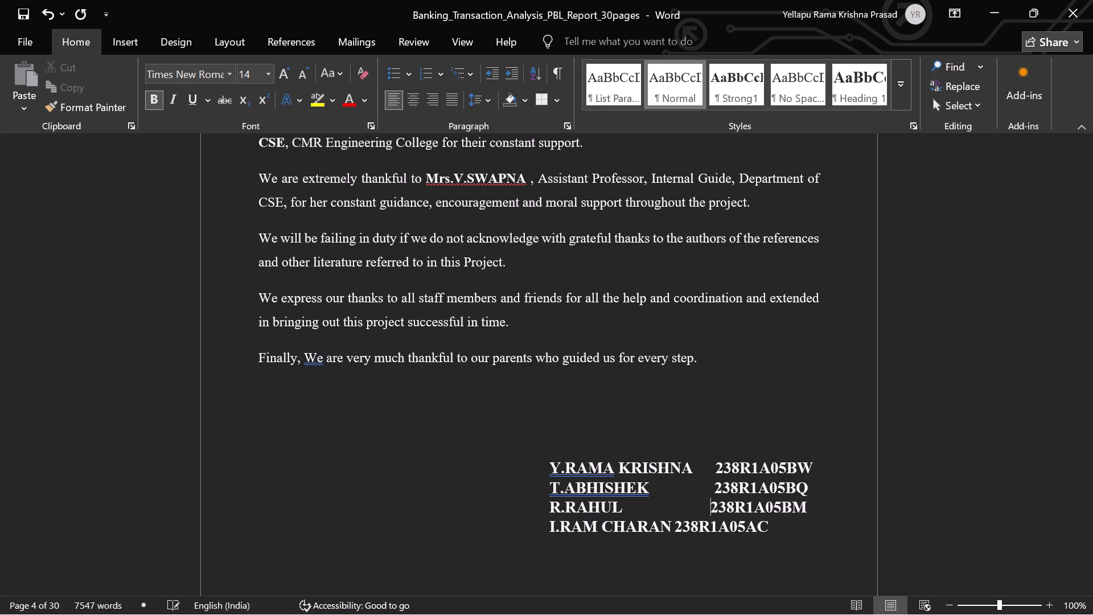
pyautogui.press('space')
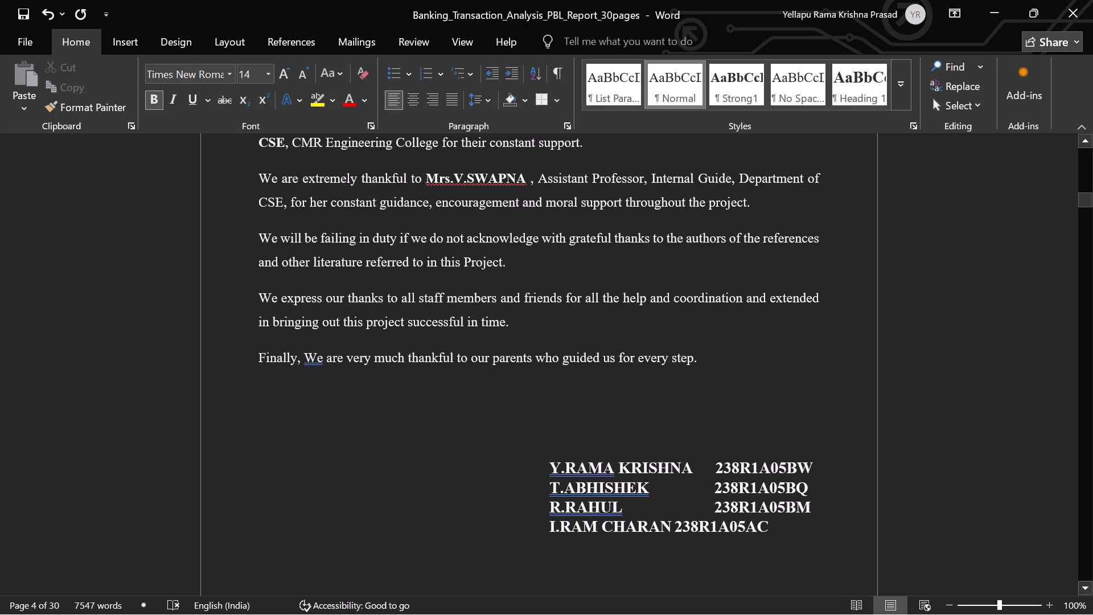
# Add spaces before the fourth student's roll number in the Acknowledgement to align it with the roll numbers above.
pyautogui.click(672, 529)
pyautogui.press('space')
pyautogui.press('space')
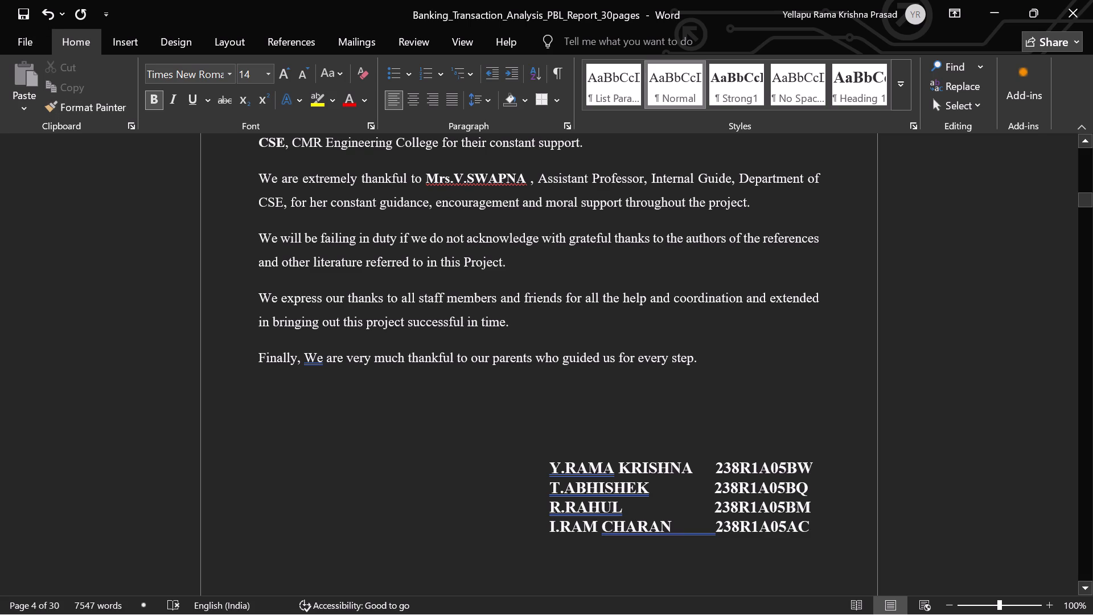
# Save the Banking Transaction Analysis PBL report.
pyautogui.hotkey('ctrl', 's')
pyautogui.hotkey('ctrl', 's')
pyautogui.hotkey('ctrl', 's')
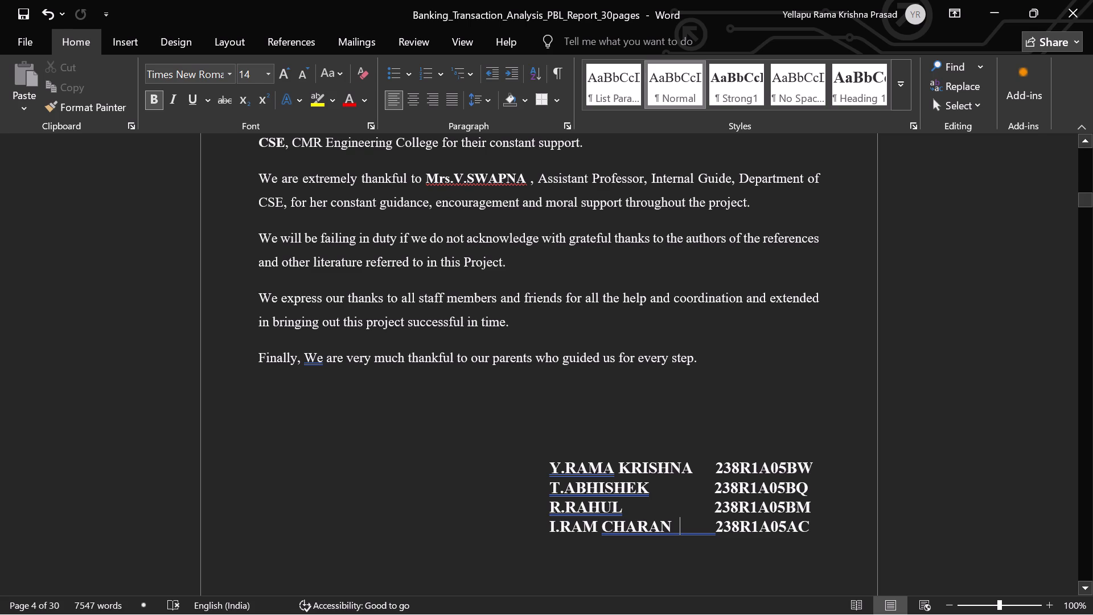
# Close the report document and the Downloads folder window.
pyautogui.click(1075, 0)
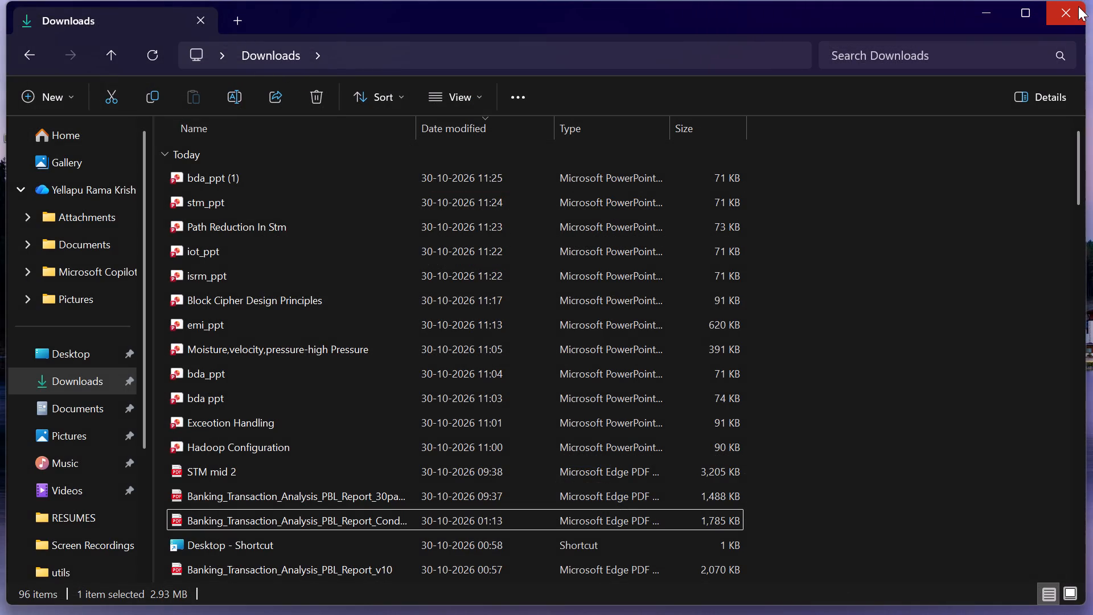
pyautogui.click(1078, 6)
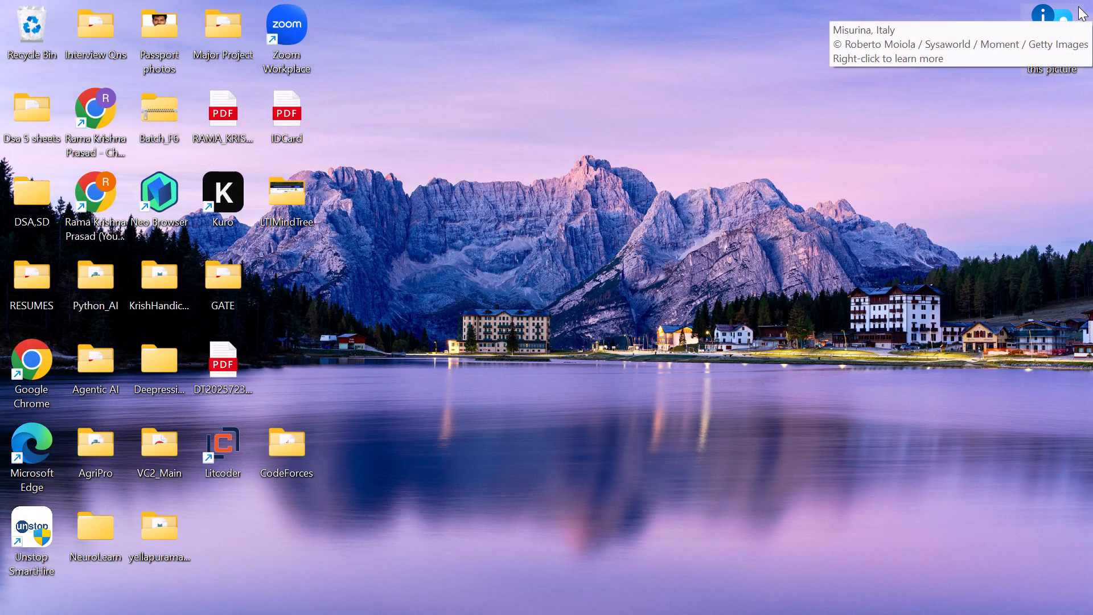
# Shut down the computer from the desktop.
pyautogui.hotkey('alt', 'F4')
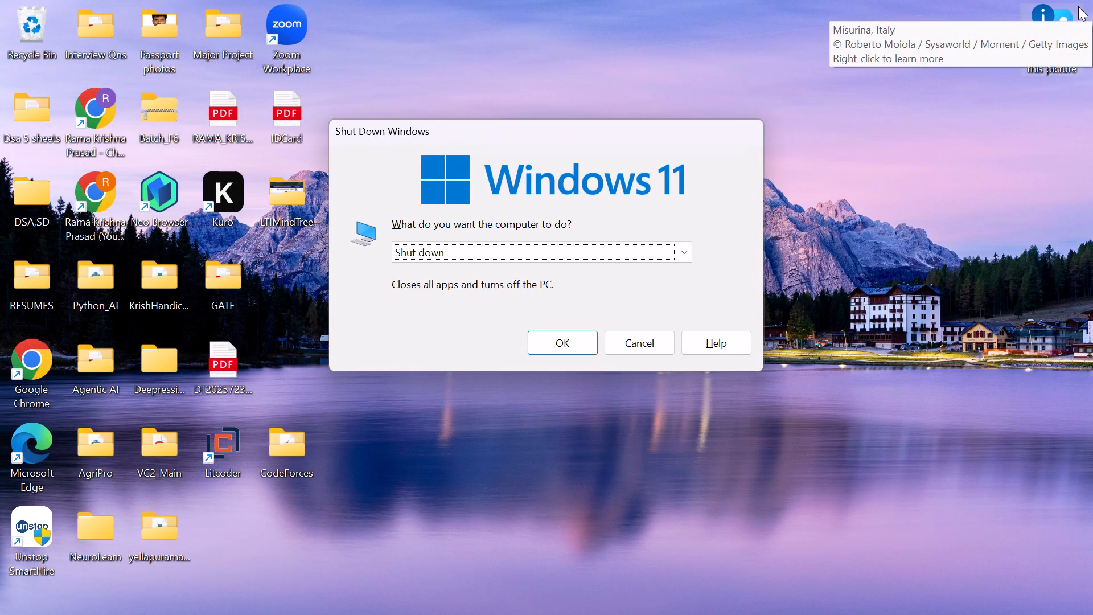
pyautogui.press('Return')
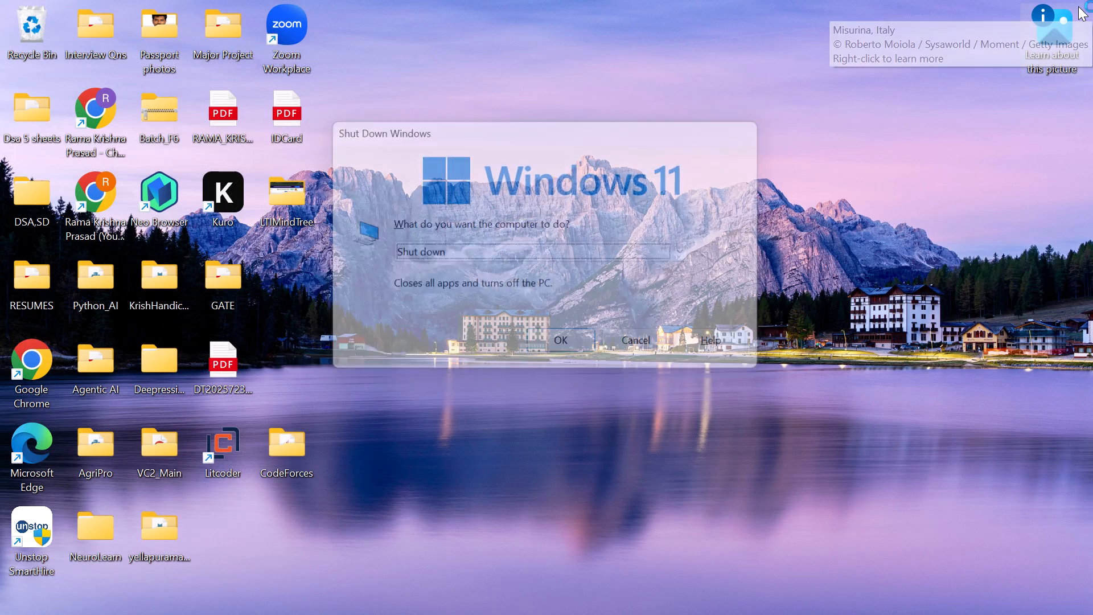